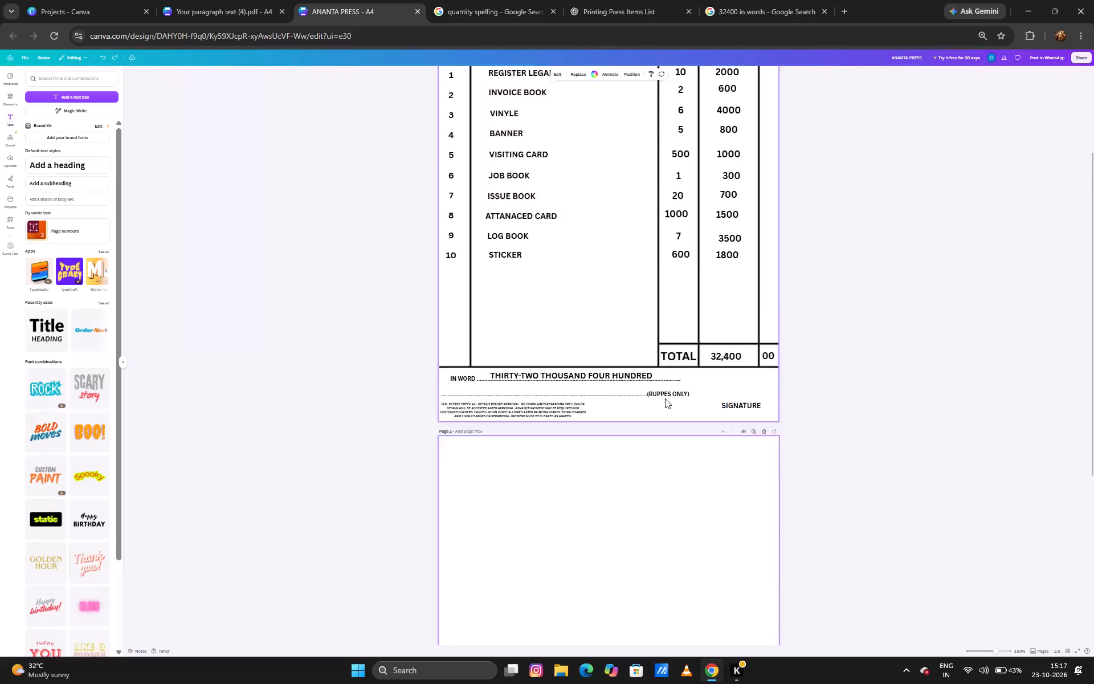
Duplicate the REGISTER LEGAL SIZE text from the bill's first row and place the copy on the TO line.
{"action": "scroll", "coordinate": [665, 398], "scroll_direction": "up", "scroll_amount": 9}
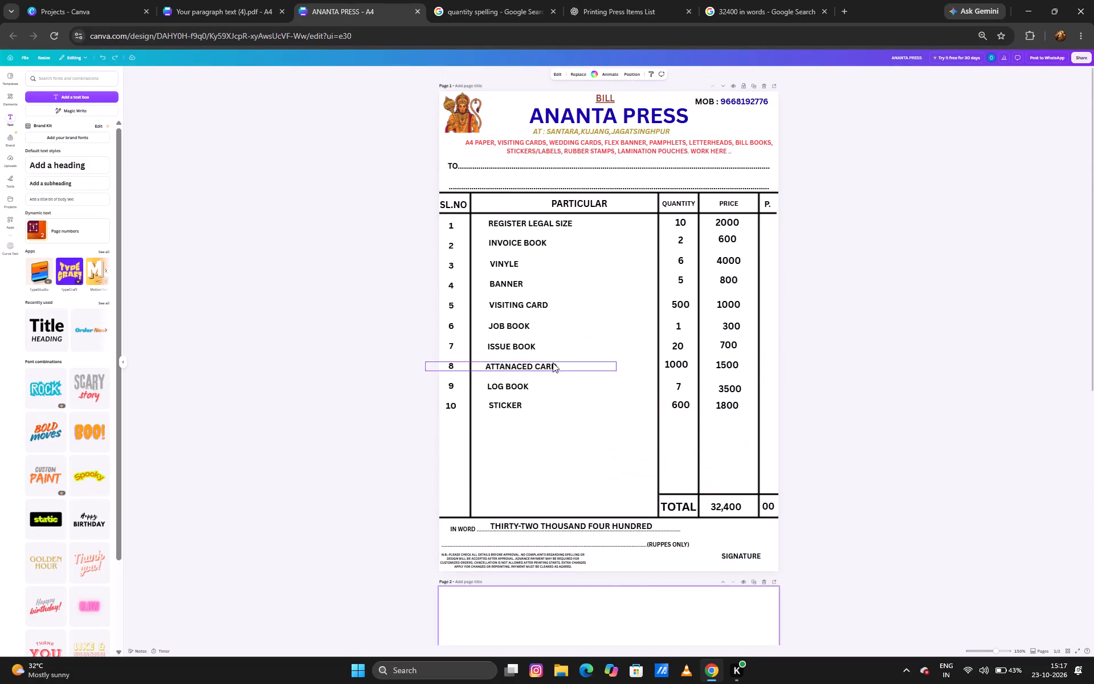
{"action": "scroll", "coordinate": [491, 185], "scroll_direction": "up", "scroll_amount": 2, "text": "ctrl"}
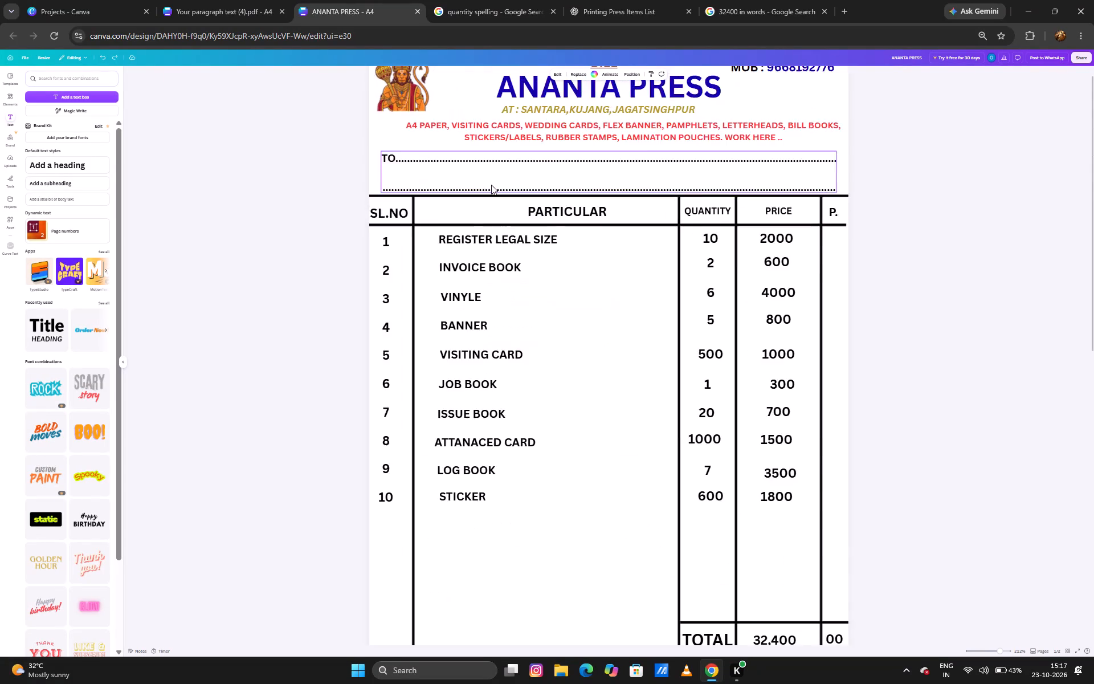
{"action": "scroll", "coordinate": [491, 185], "scroll_direction": "up", "scroll_amount": 1, "text": "ctrl"}
{"action": "scroll", "coordinate": [388, 149], "scroll_direction": "up", "scroll_amount": 1, "text": "ctrl"}
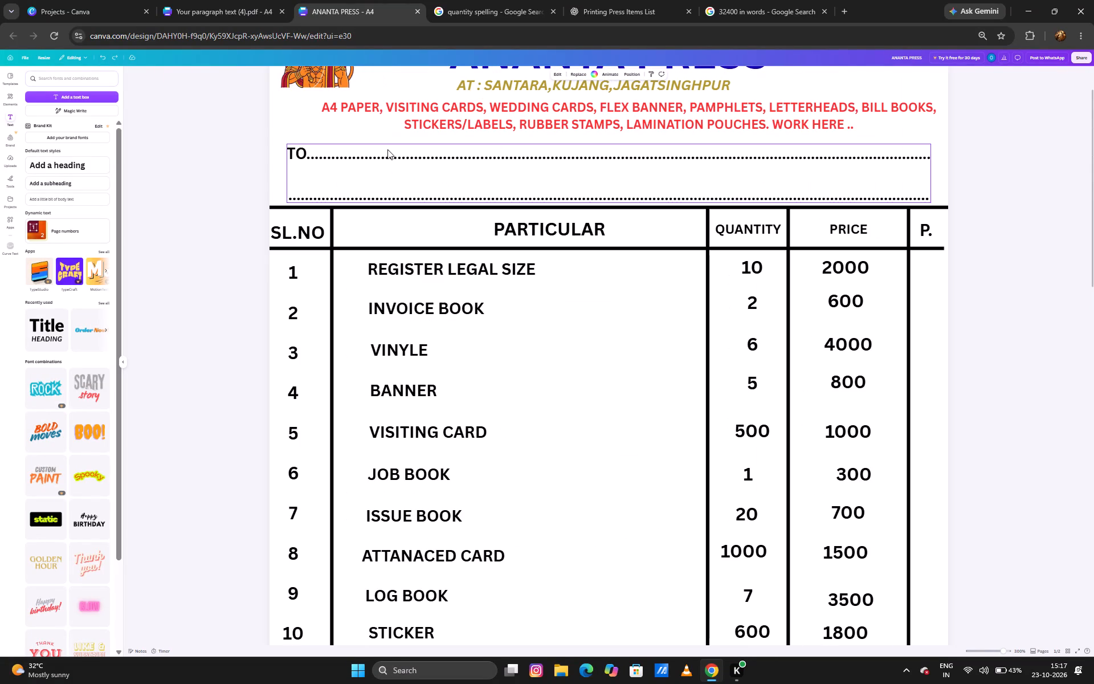
{"action": "left_click", "coordinate": [360, 149]}
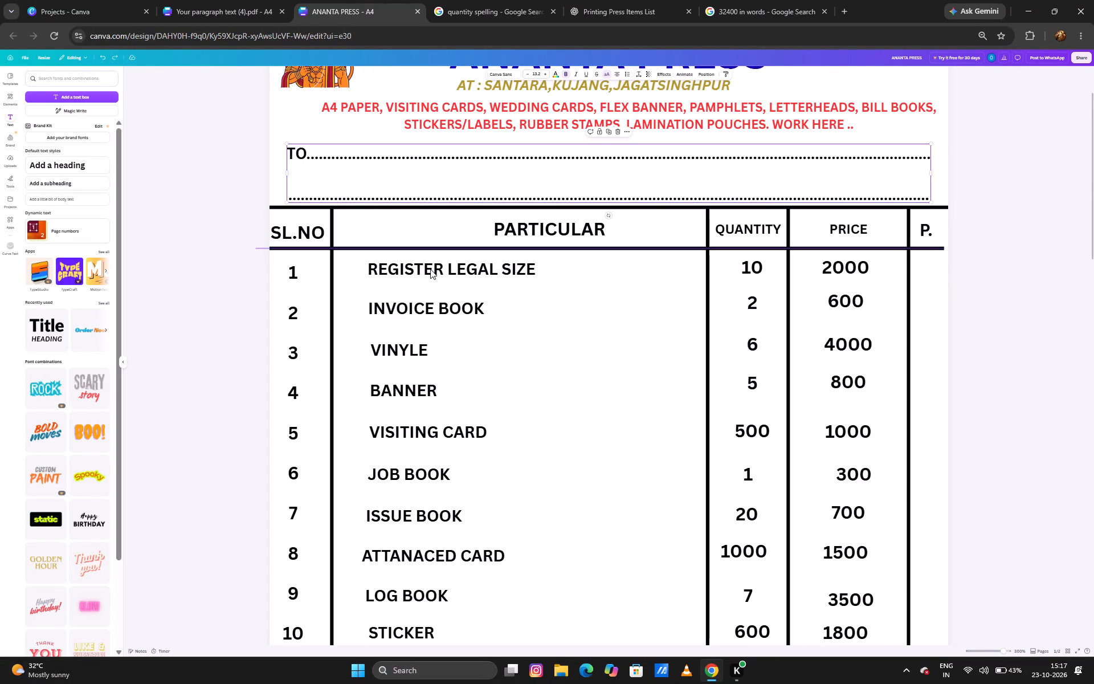
{"action": "left_click", "coordinate": [430, 269]}
{"action": "left_click", "coordinate": [451, 246]}
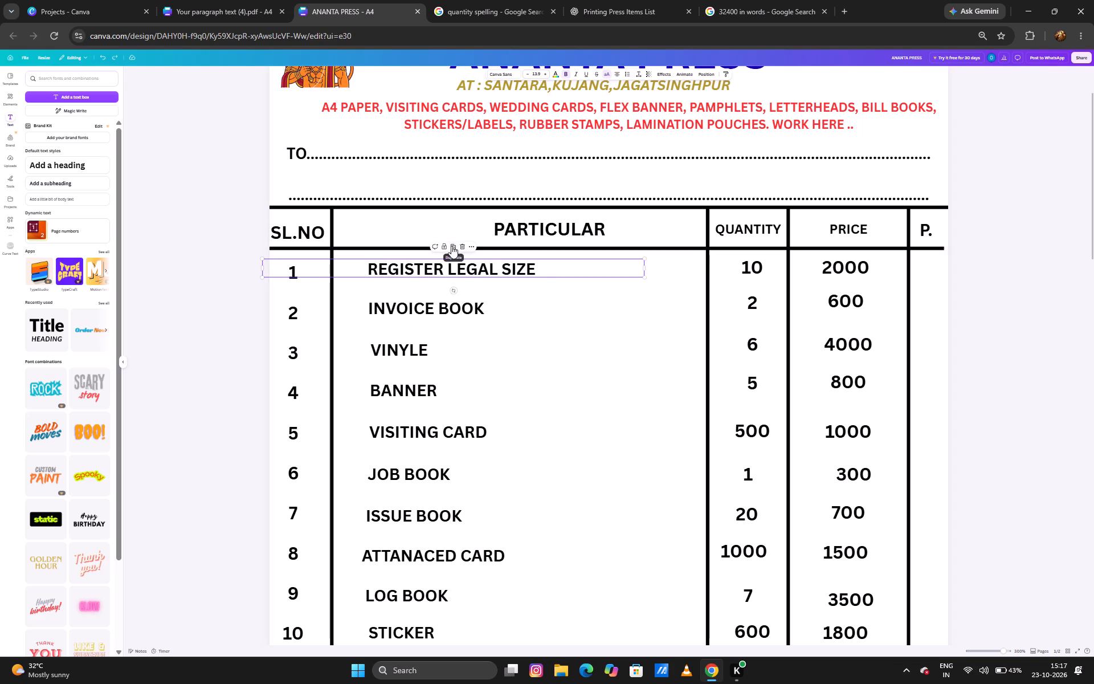
{"action": "left_click_drag", "start_coordinate": [464, 282], "coordinate": [470, 148]}
Replace the copied text on the TO line with "ADANI PROJECT PRIVATE LTD. PARADEEP".
{"action": "double_click", "coordinate": [517, 150]}
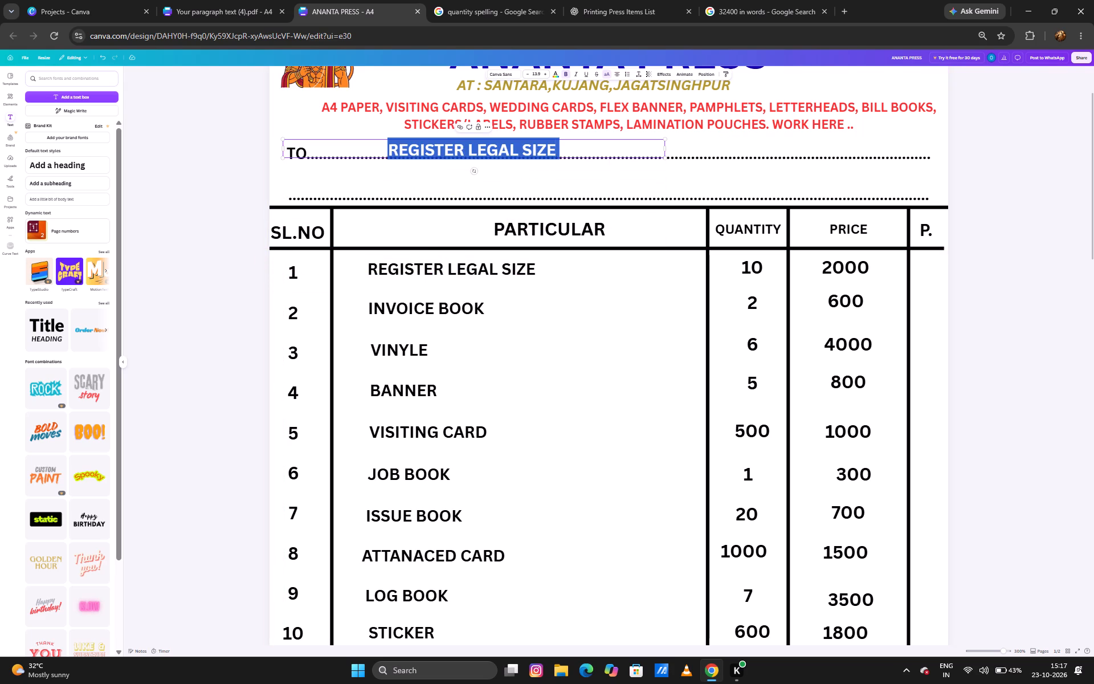
{"action": "key", "text": "BackSpace"}
{"action": "type", "text": "adi"}
{"action": "type", "text": "ni"}
{"action": "key", "text": "space"}
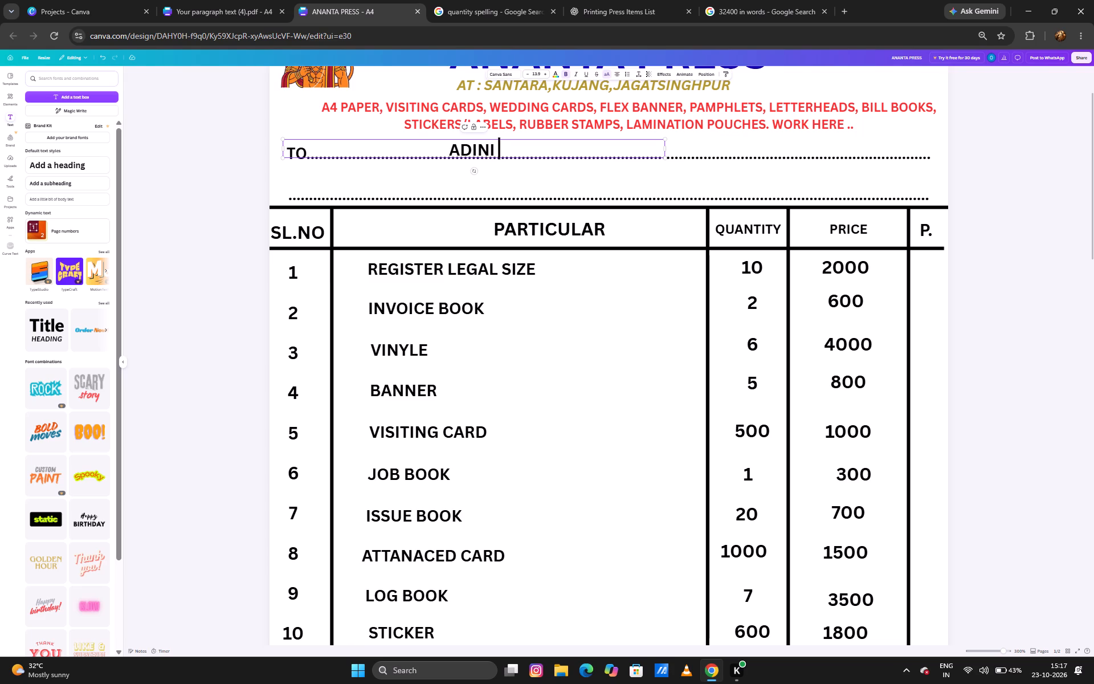
{"action": "key", "text": "BackSpace"}
{"action": "key", "text": "BackSpace"}
{"action": "key", "text": "BackSpace"}
{"action": "key", "text": "BackSpace"}
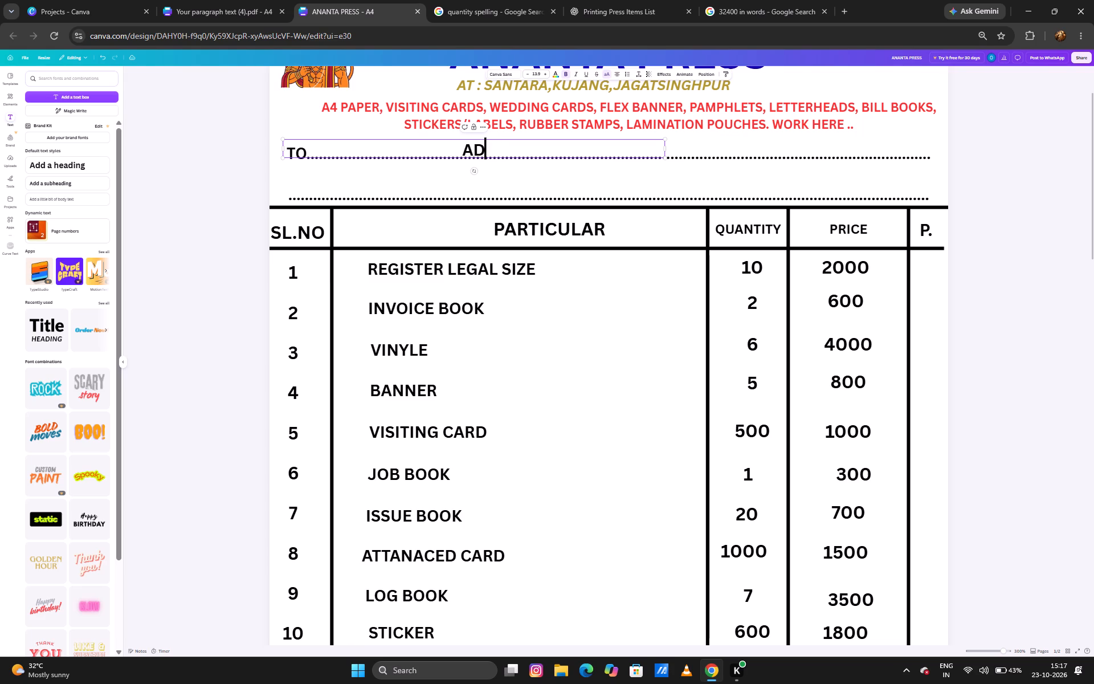
{"action": "key", "text": "a"}
{"action": "type", "text": "ni"}
{"action": "key", "text": "space"}
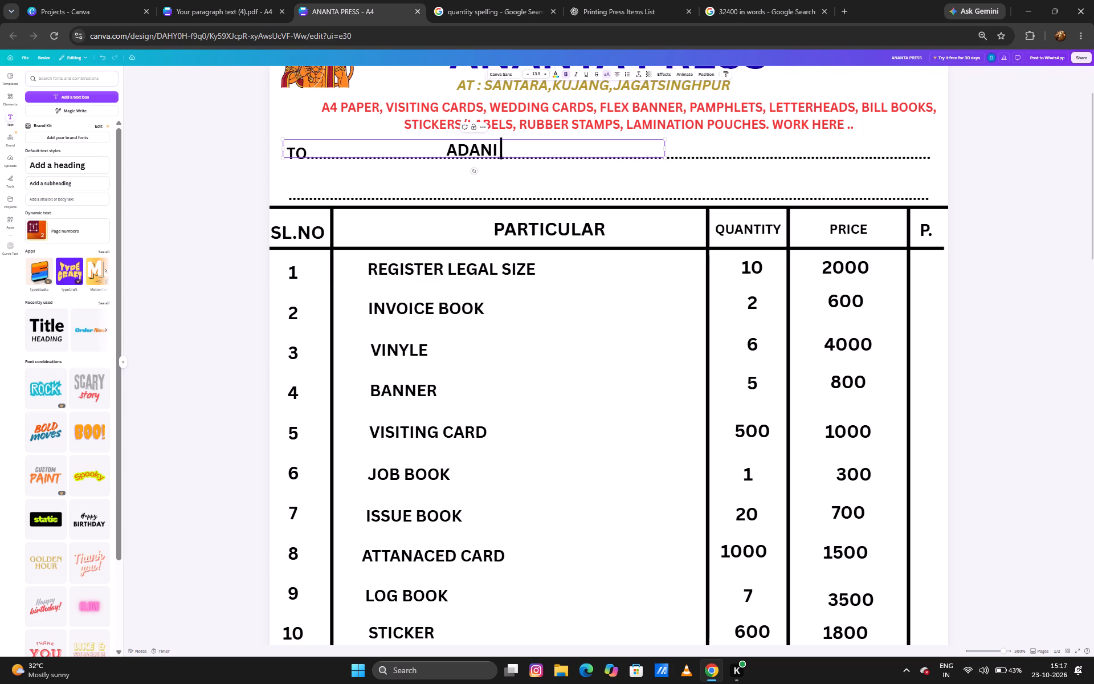
{"action": "type", "text": "pro"}
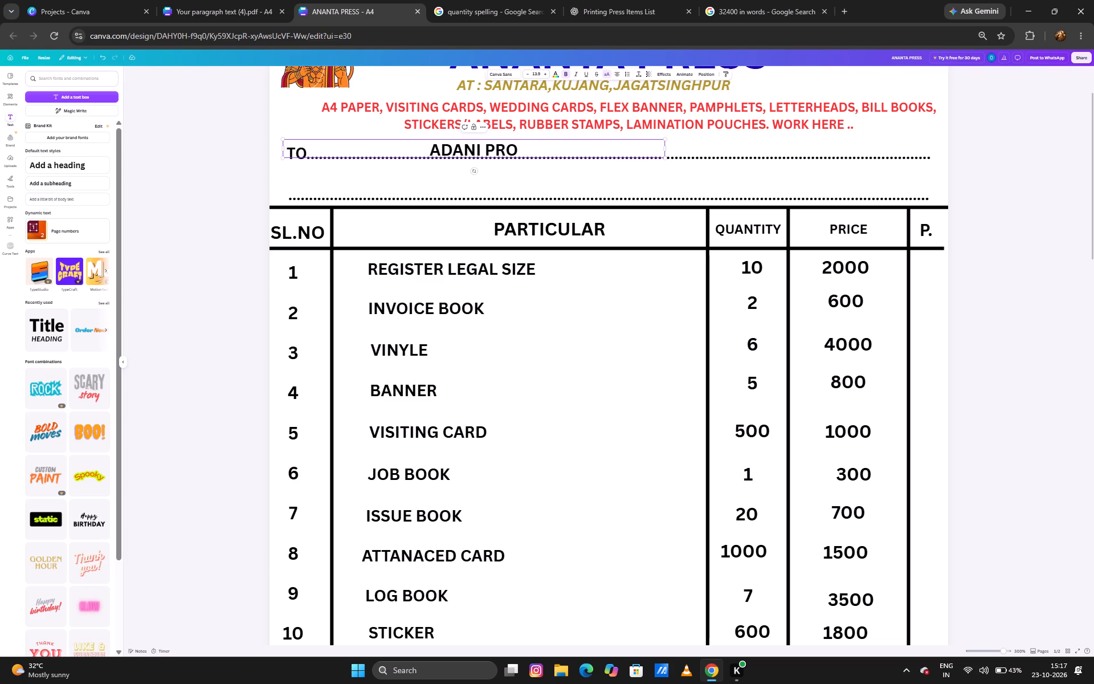
{"action": "type", "text": "ject"}
{"action": "key", "text": "space"}
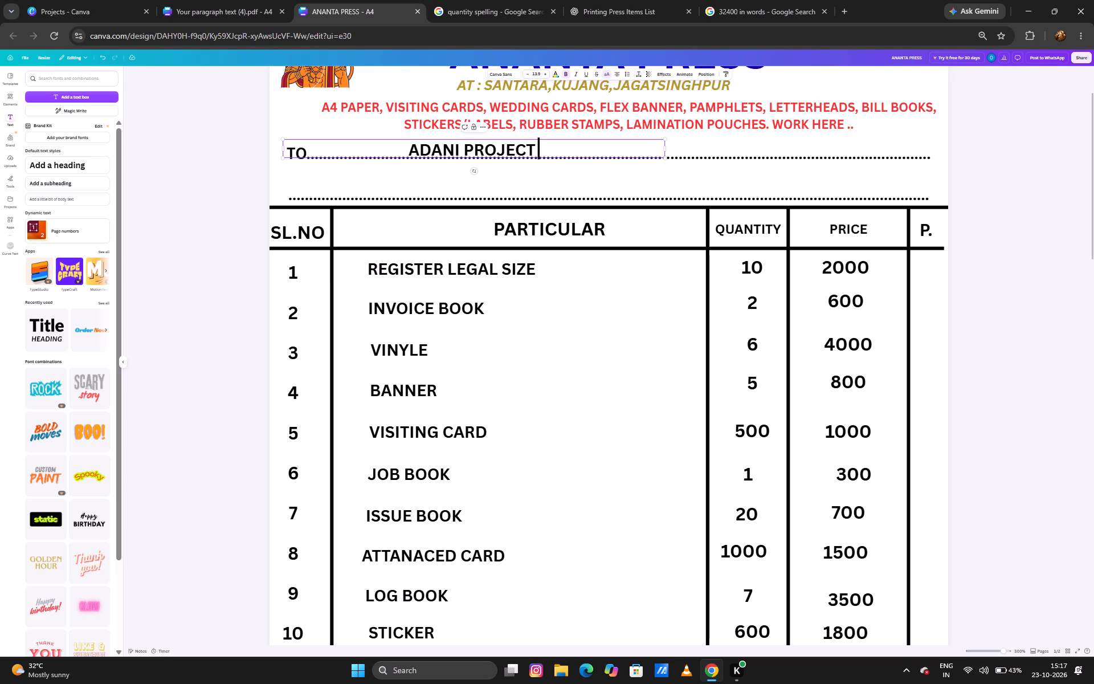
{"action": "type", "text": "pri"}
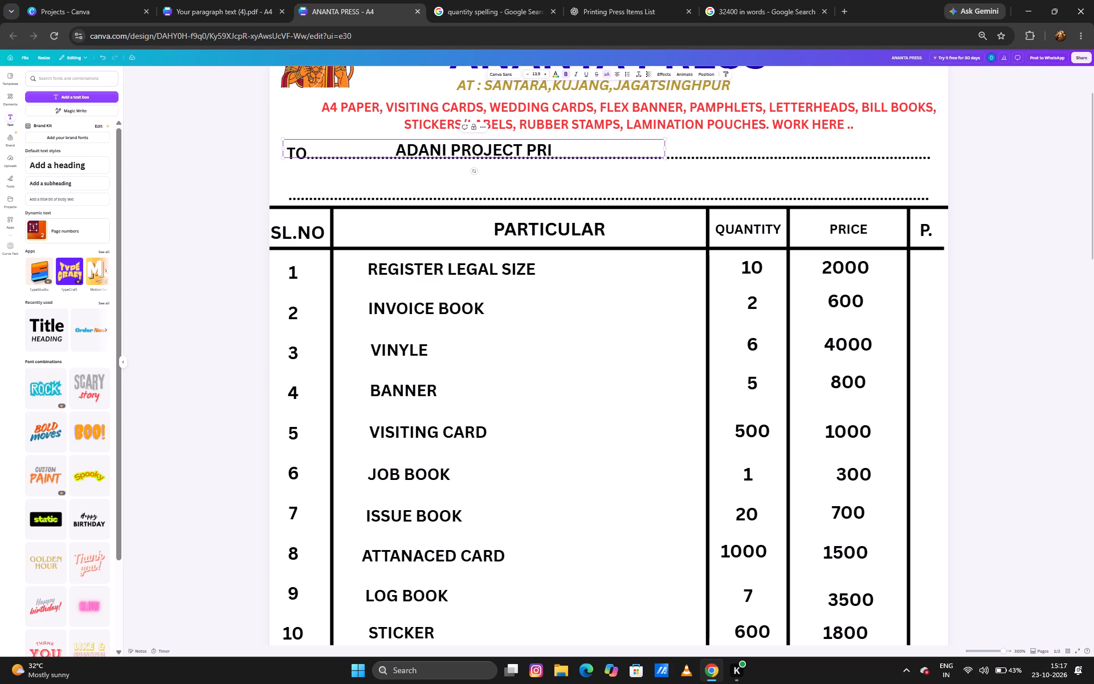
{"action": "type", "text": "vate"}
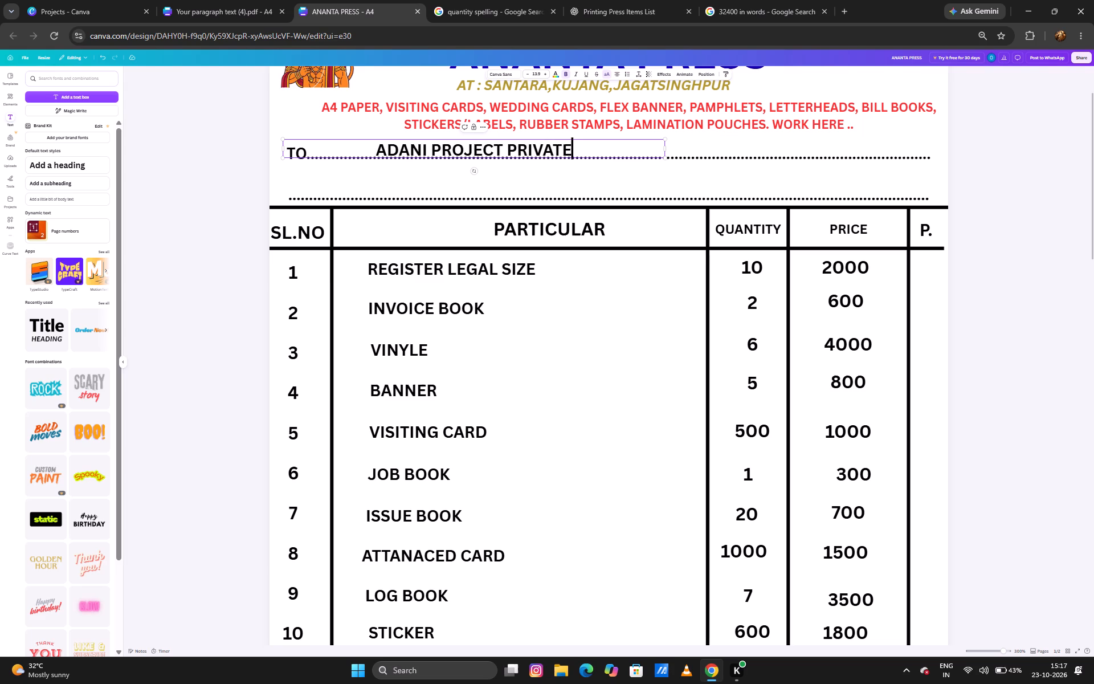
{"action": "key", "text": "space"}
{"action": "key", "text": "l"}
{"action": "type", "text": "td"}
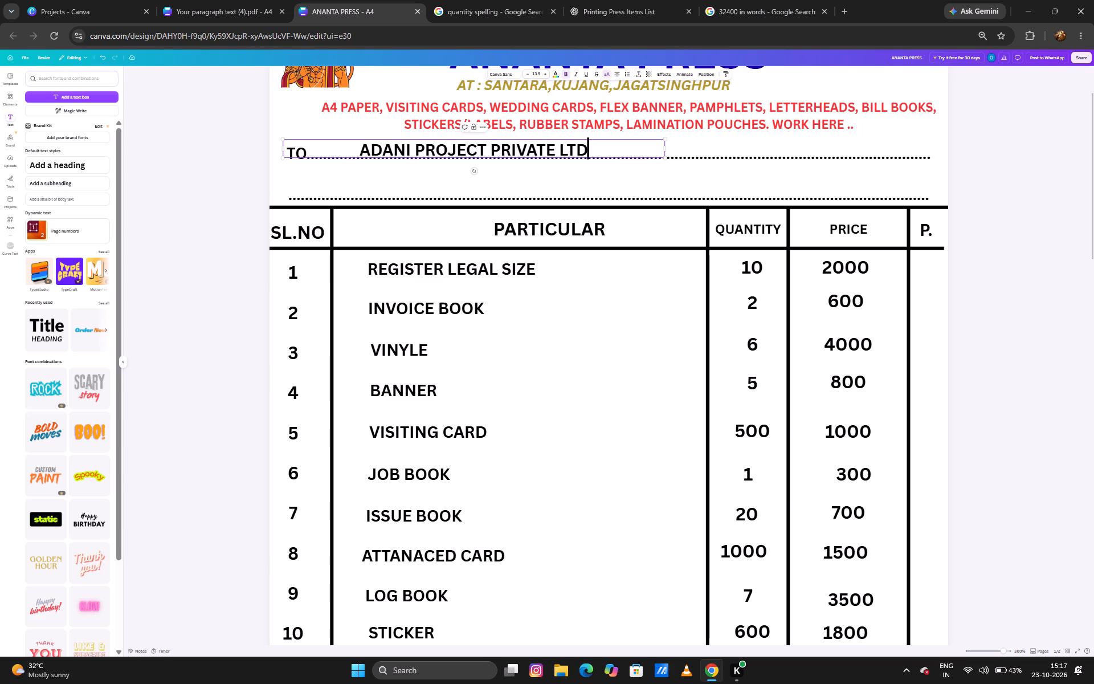
{"action": "type", "text": "."}
{"action": "key", "text": "space"}
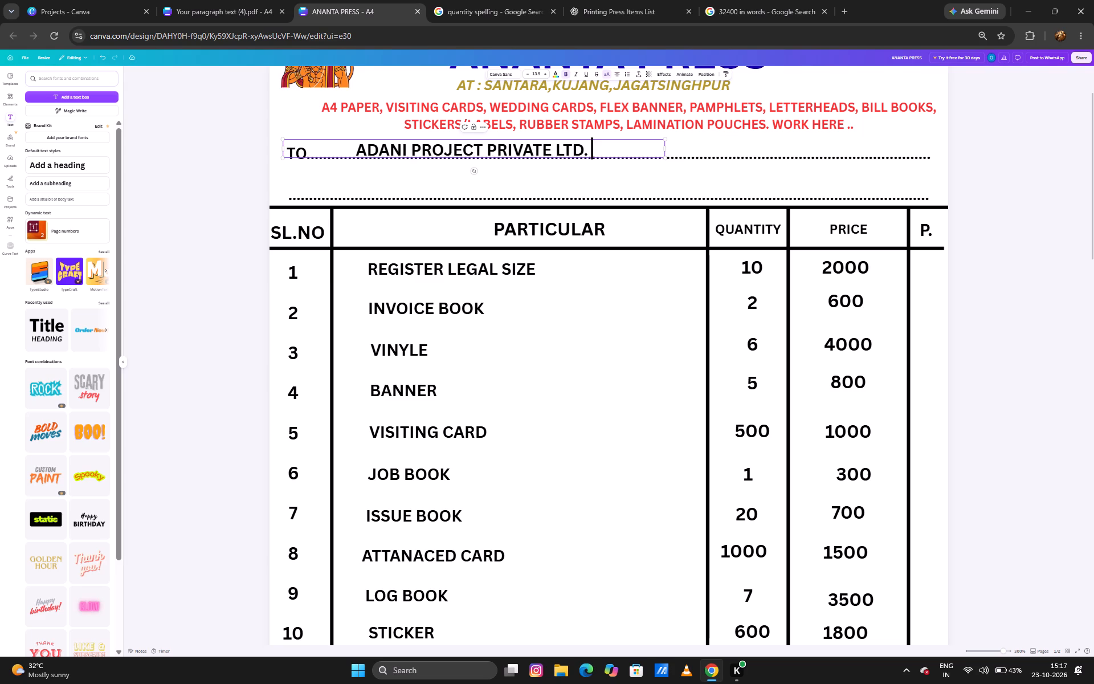
{"action": "key", "text": "space"}
{"action": "type", "text": "para"}
{"action": "type", "text": "deep"}
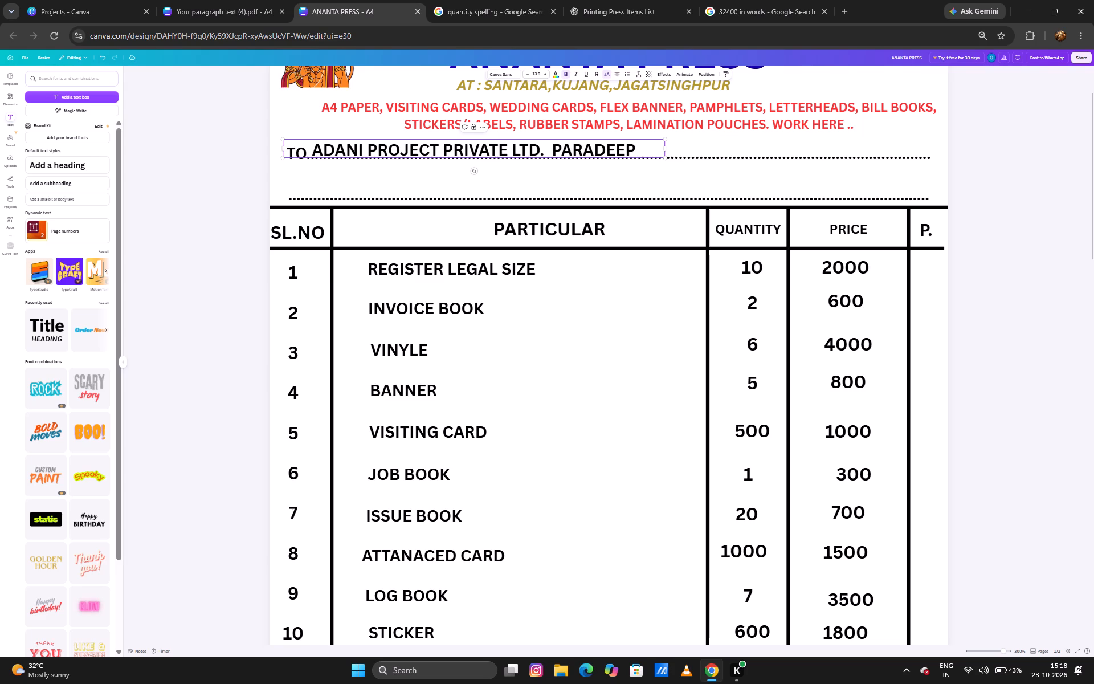
{"action": "left_click", "coordinate": [235, 180]}
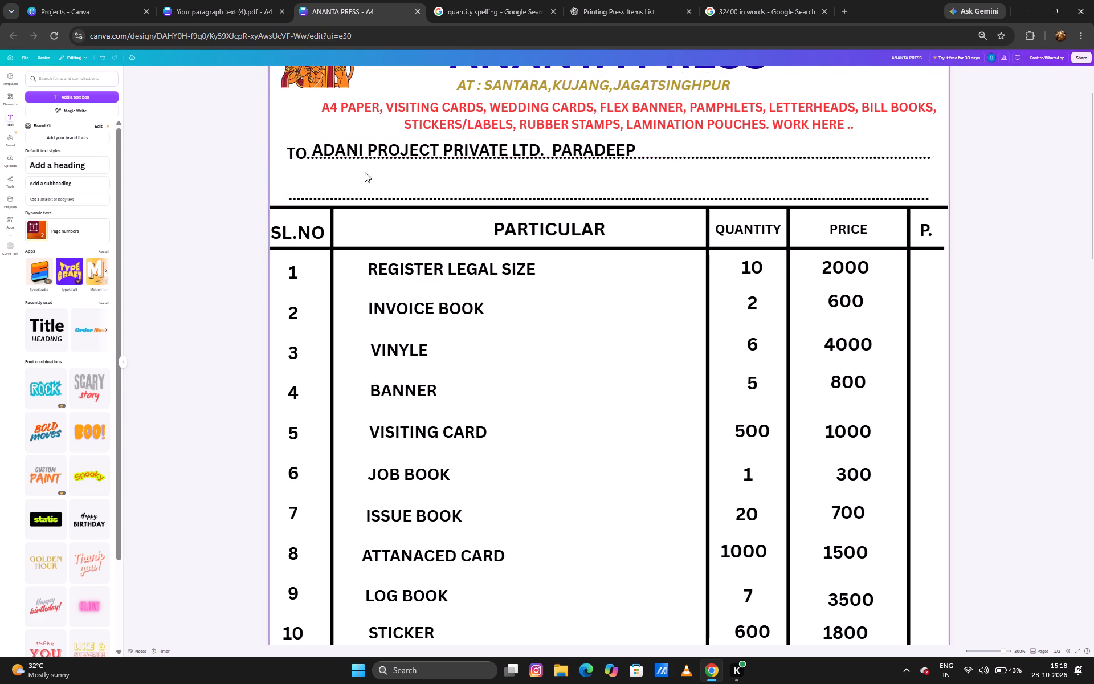
Enlarge the customer name text slightly and position it centrally just above the first dotted TO line.
{"action": "left_click", "coordinate": [479, 153]}
{"action": "left_click_drag", "start_coordinate": [507, 145], "coordinate": [624, 144]}
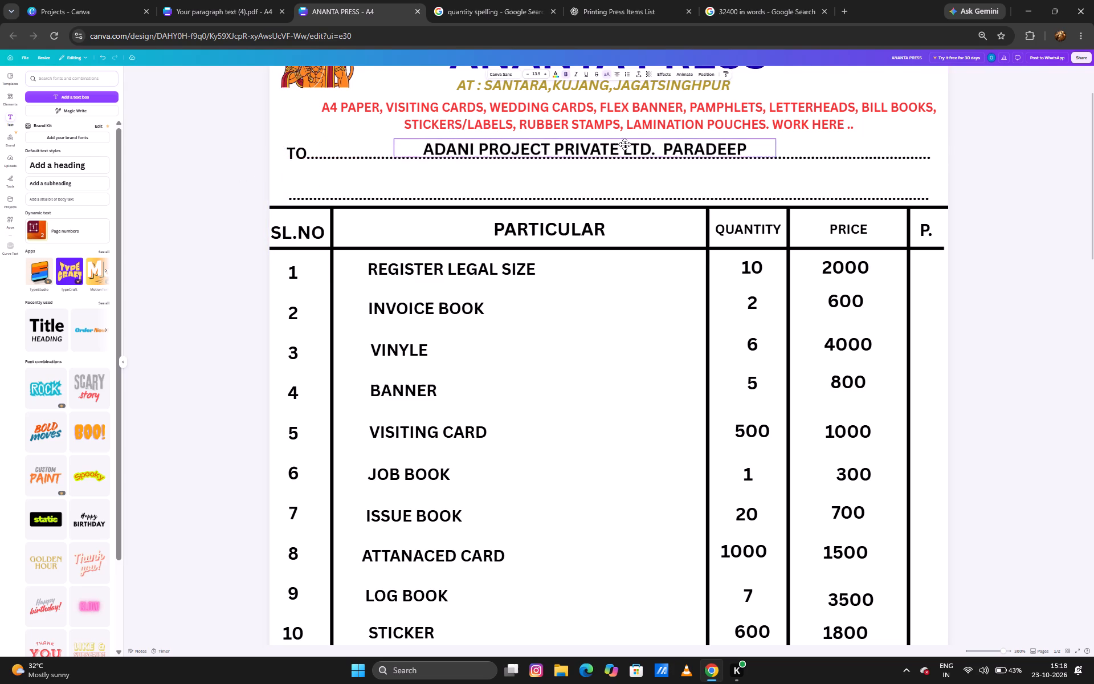
{"action": "left_click_drag", "start_coordinate": [624, 144], "coordinate": [619, 140]}
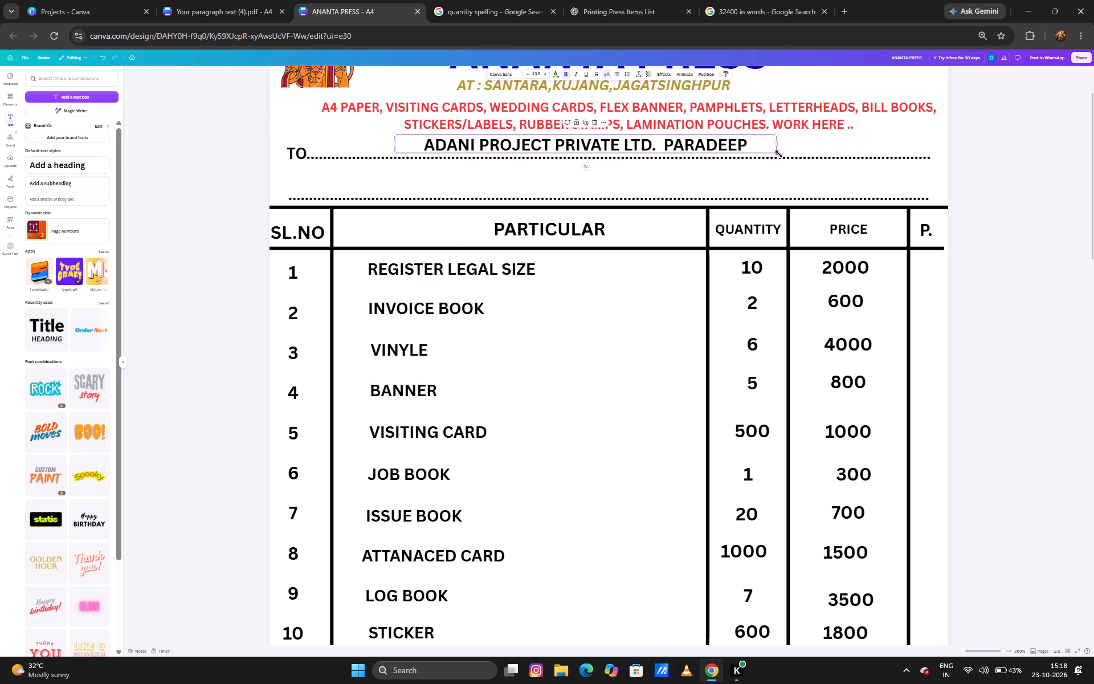
{"action": "left_click_drag", "start_coordinate": [779, 154], "coordinate": [910, 154]}
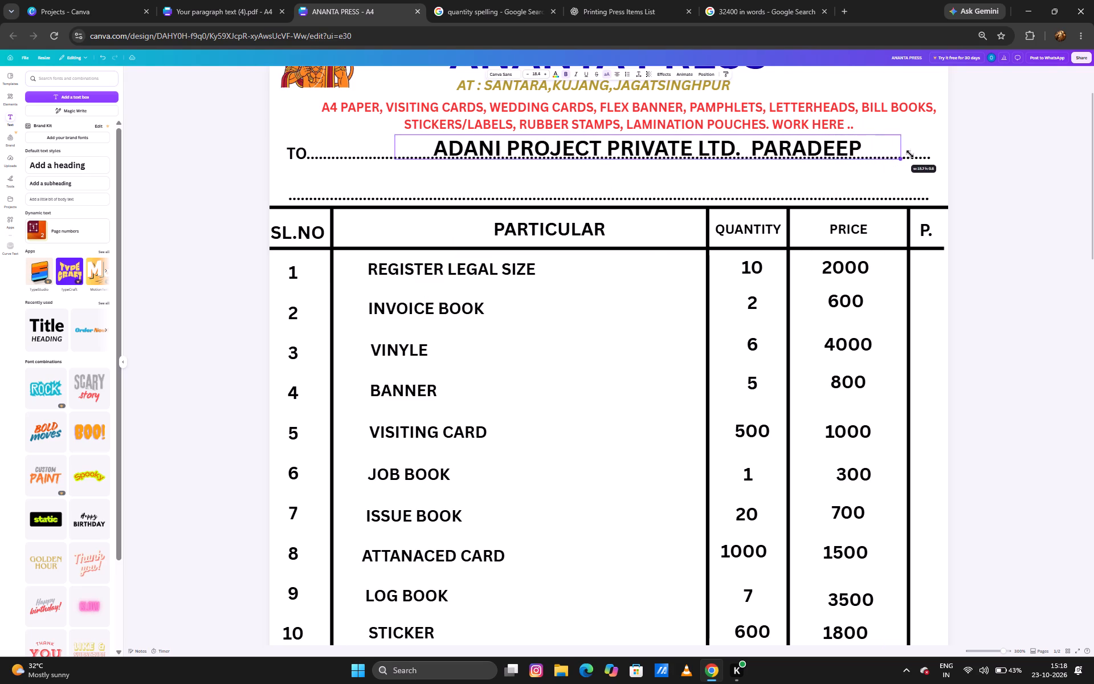
{"action": "left_click_drag", "start_coordinate": [910, 154], "coordinate": [911, 154]}
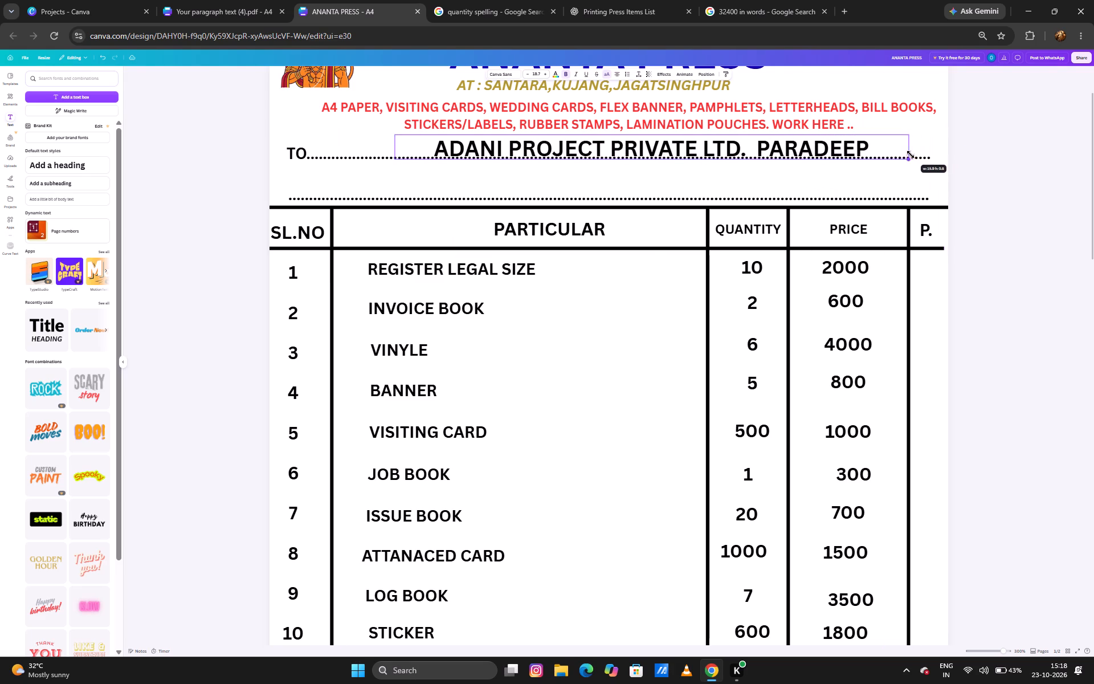
{"action": "left_click_drag", "start_coordinate": [911, 154], "coordinate": [910, 155]}
{"action": "left_click_drag", "start_coordinate": [850, 145], "coordinate": [782, 141]}
{"action": "left_click_drag", "start_coordinate": [840, 156], "coordinate": [736, 169]}
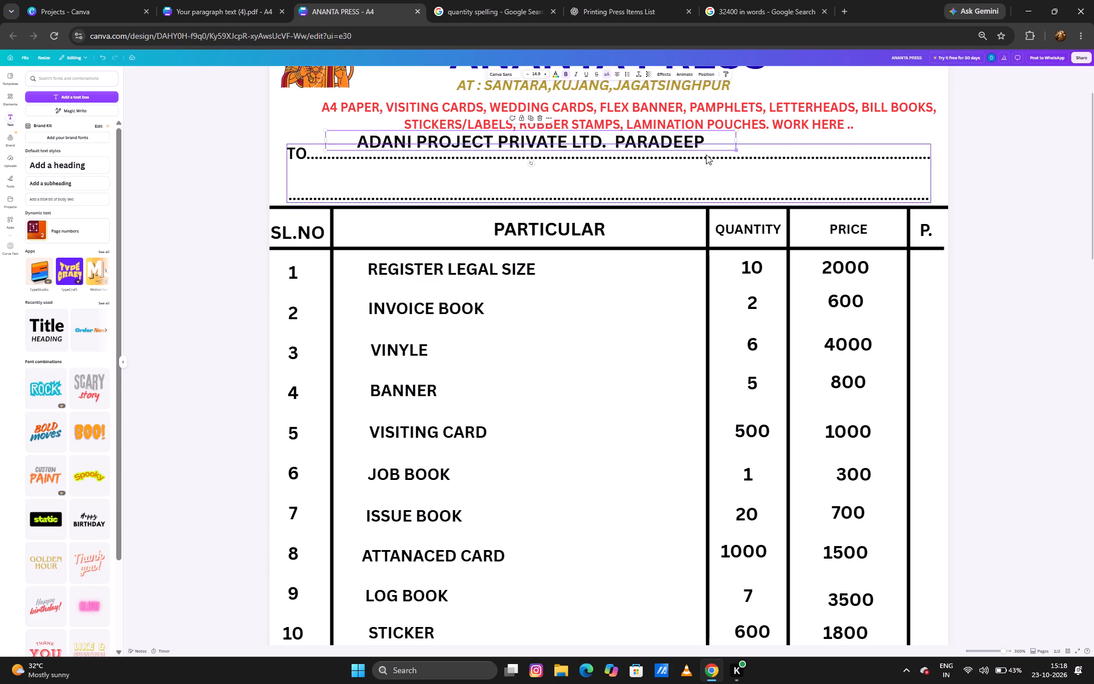
{"action": "left_click_drag", "start_coordinate": [677, 141], "coordinate": [738, 144]}
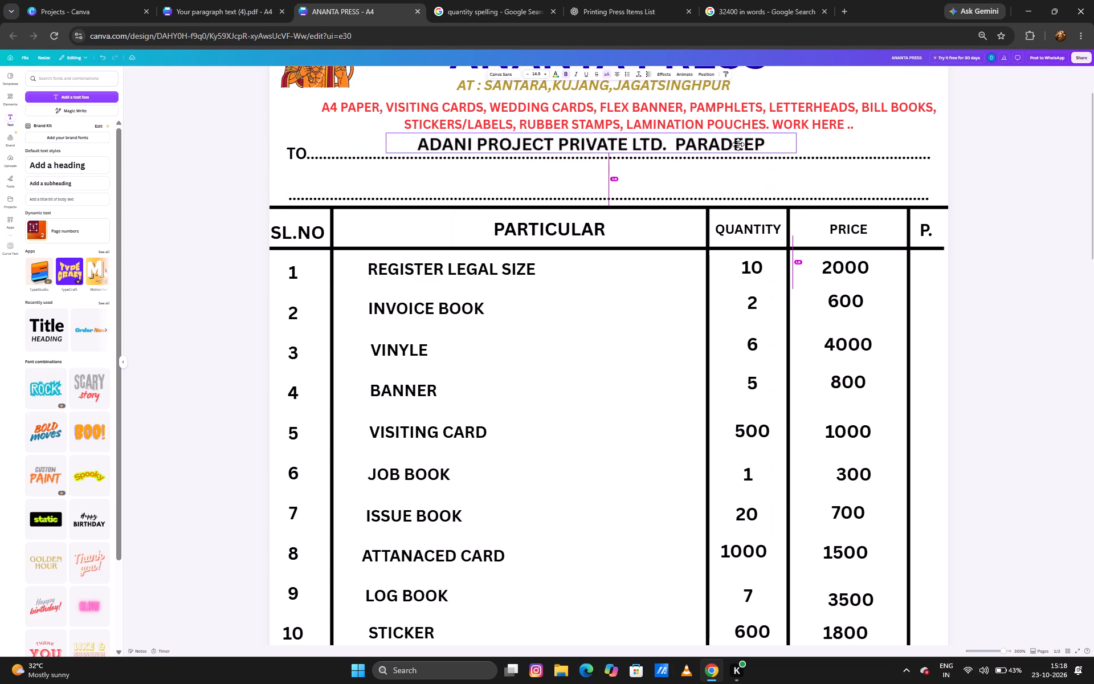
{"action": "left_click_drag", "start_coordinate": [738, 144], "coordinate": [750, 148]}
{"action": "left_click", "coordinate": [631, 348]}
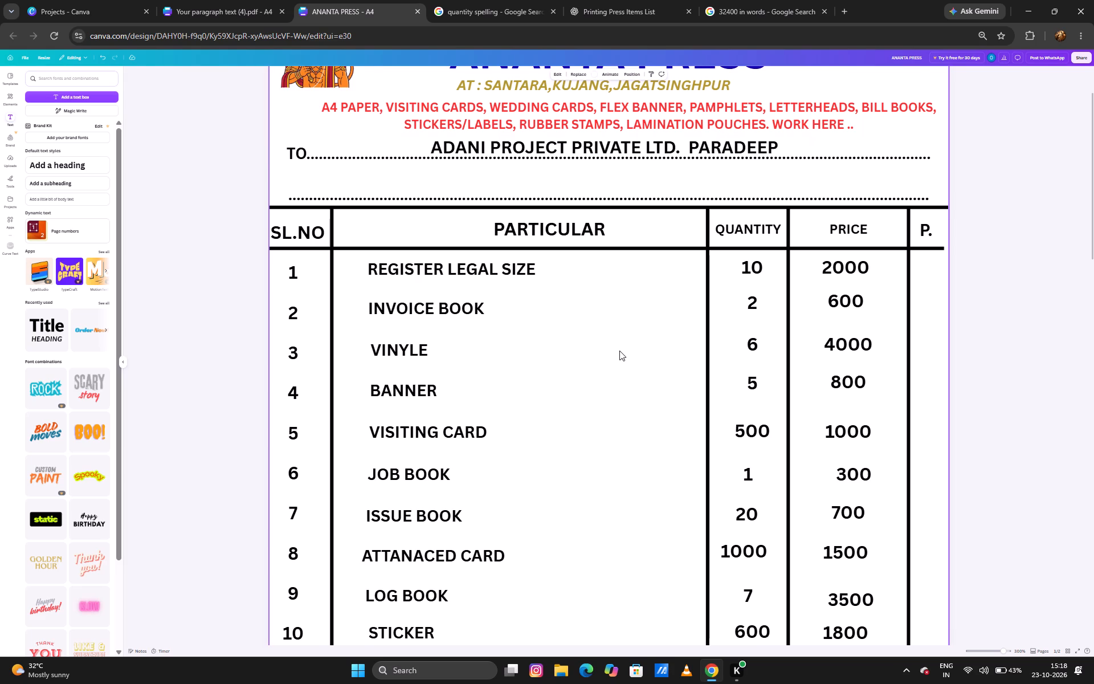
Duplicate page 1 containing the completed ANANTA PRESS bill.
{"action": "scroll", "coordinate": [618, 351], "scroll_direction": "down", "scroll_amount": 2, "text": "ctrl"}
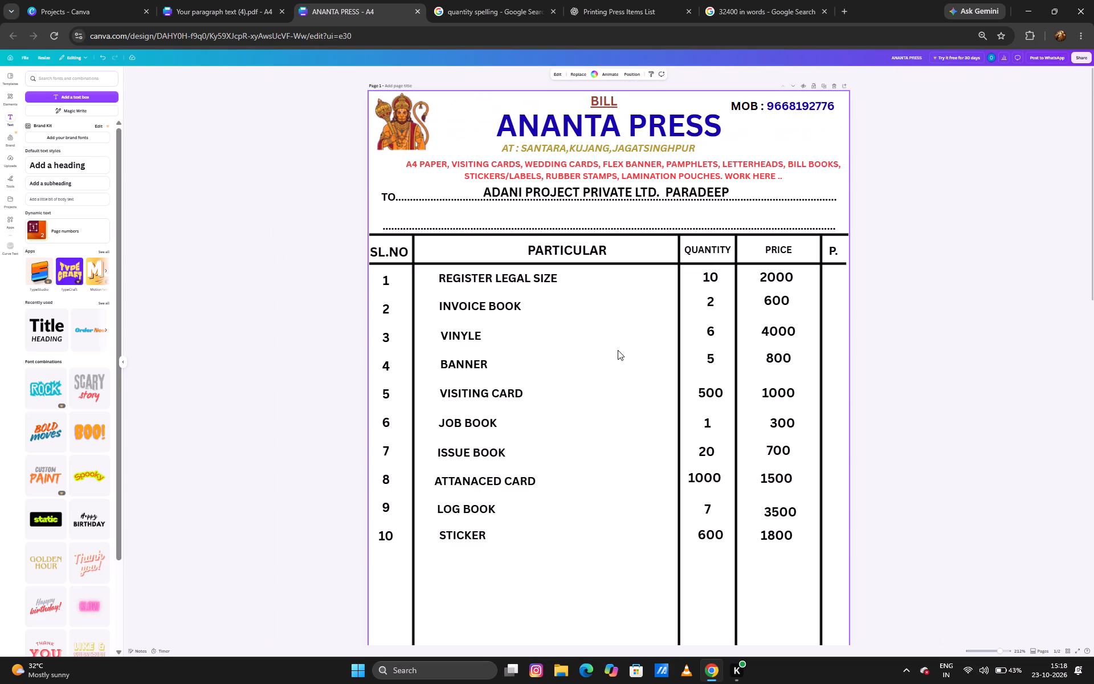
{"action": "scroll", "coordinate": [618, 347], "scroll_direction": "down", "scroll_amount": 1, "text": "ctrl"}
{"action": "scroll", "coordinate": [618, 344], "scroll_direction": "down", "scroll_amount": 1}
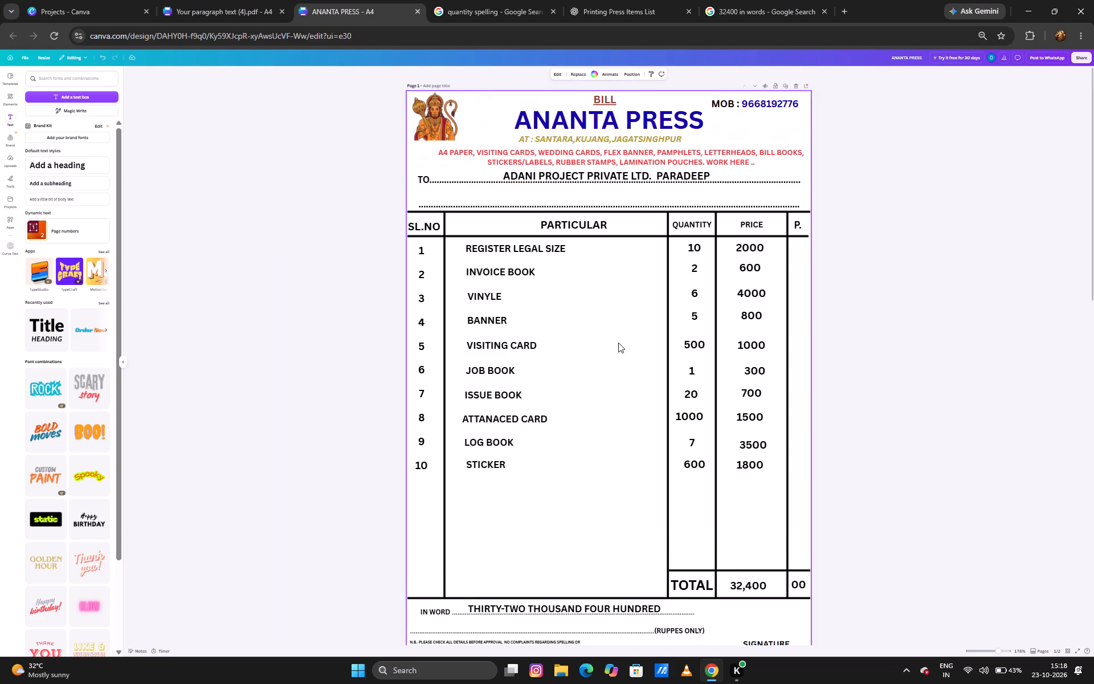
{"action": "scroll", "coordinate": [628, 327], "scroll_direction": "down", "scroll_amount": 6}
{"action": "scroll", "coordinate": [630, 326], "scroll_direction": "up", "scroll_amount": 2}
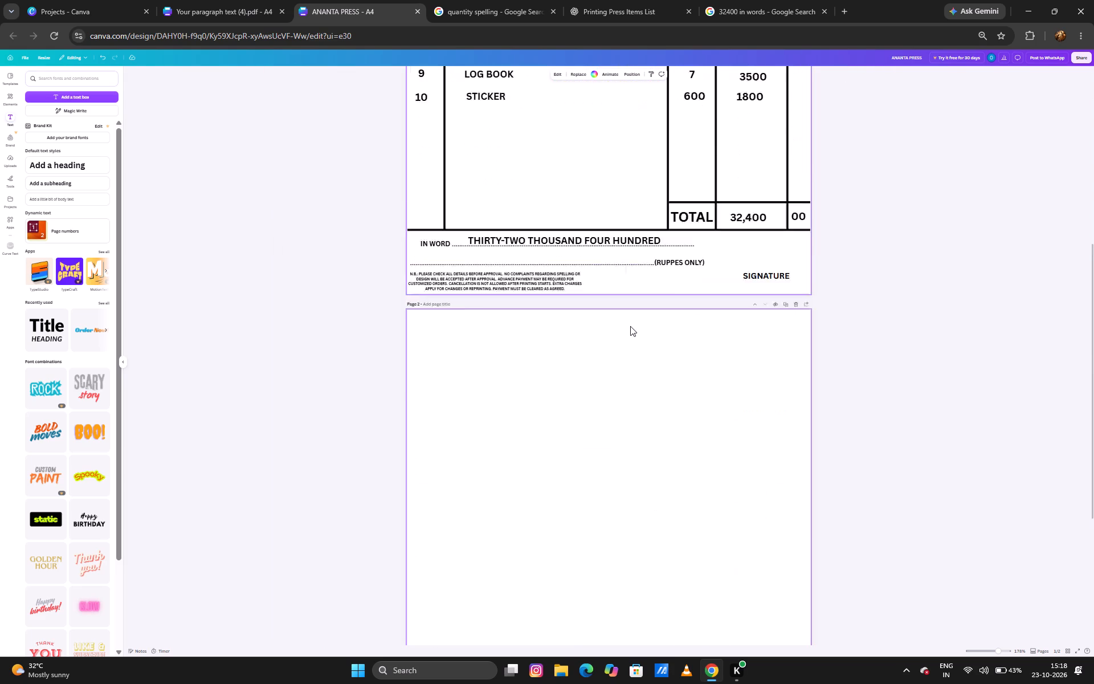
{"action": "scroll", "coordinate": [630, 326], "scroll_direction": "down", "scroll_amount": 7}
{"action": "scroll", "coordinate": [630, 326], "scroll_direction": "up", "scroll_amount": 4}
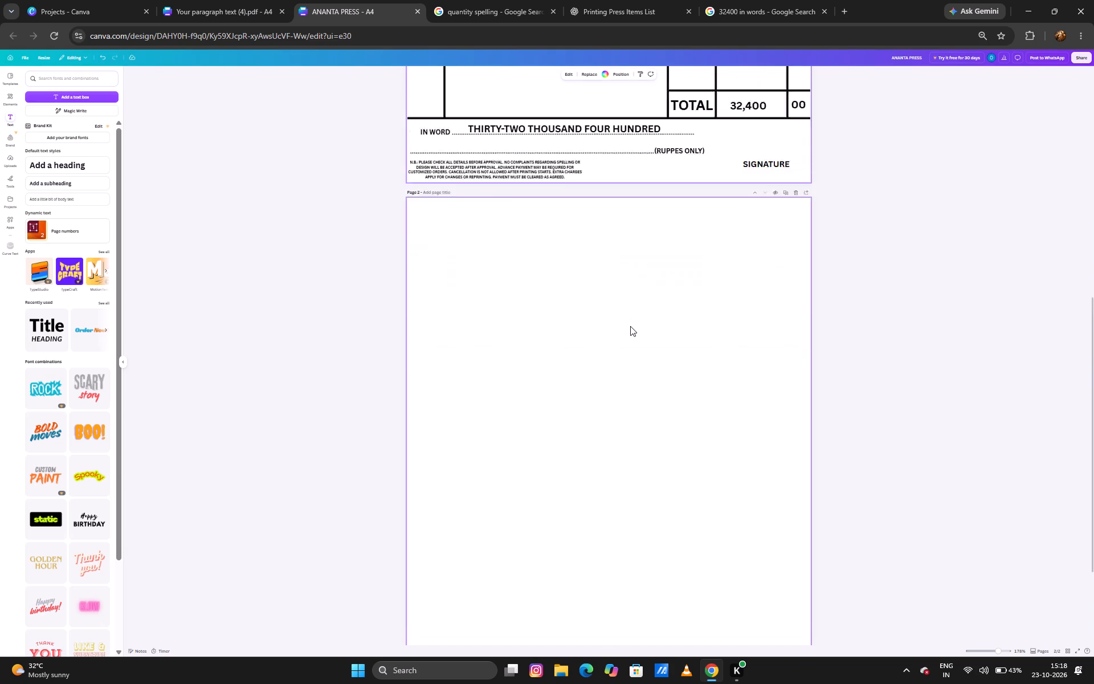
{"action": "scroll", "coordinate": [630, 326], "scroll_direction": "up", "scroll_amount": 6}
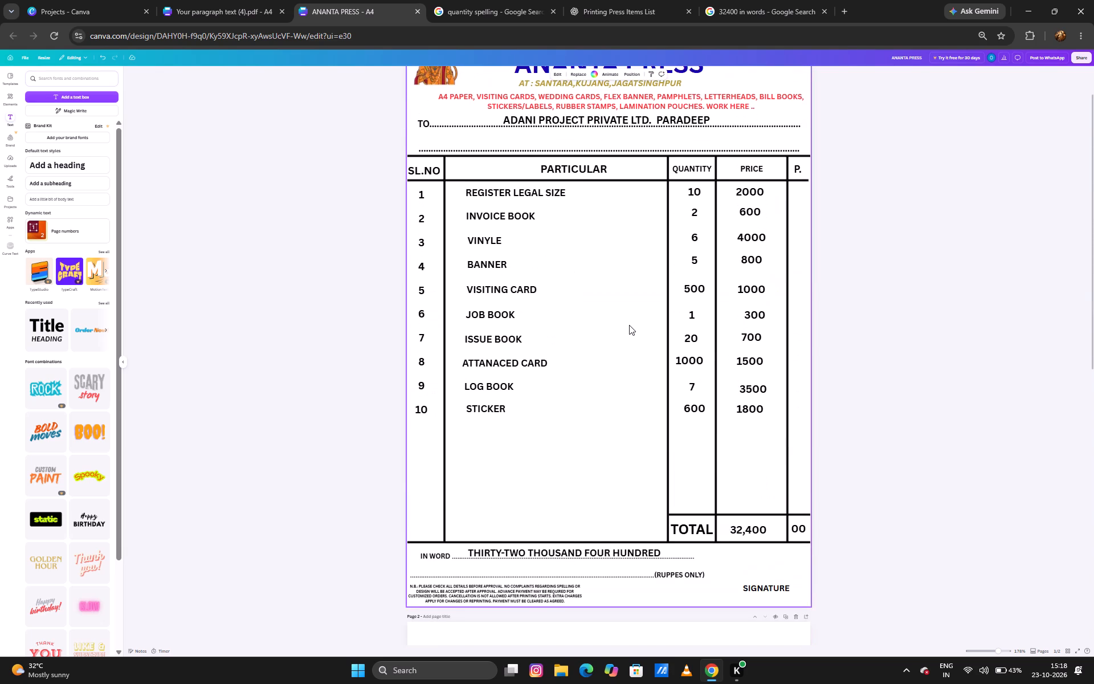
{"action": "scroll", "coordinate": [629, 325], "scroll_direction": "down", "scroll_amount": 1}
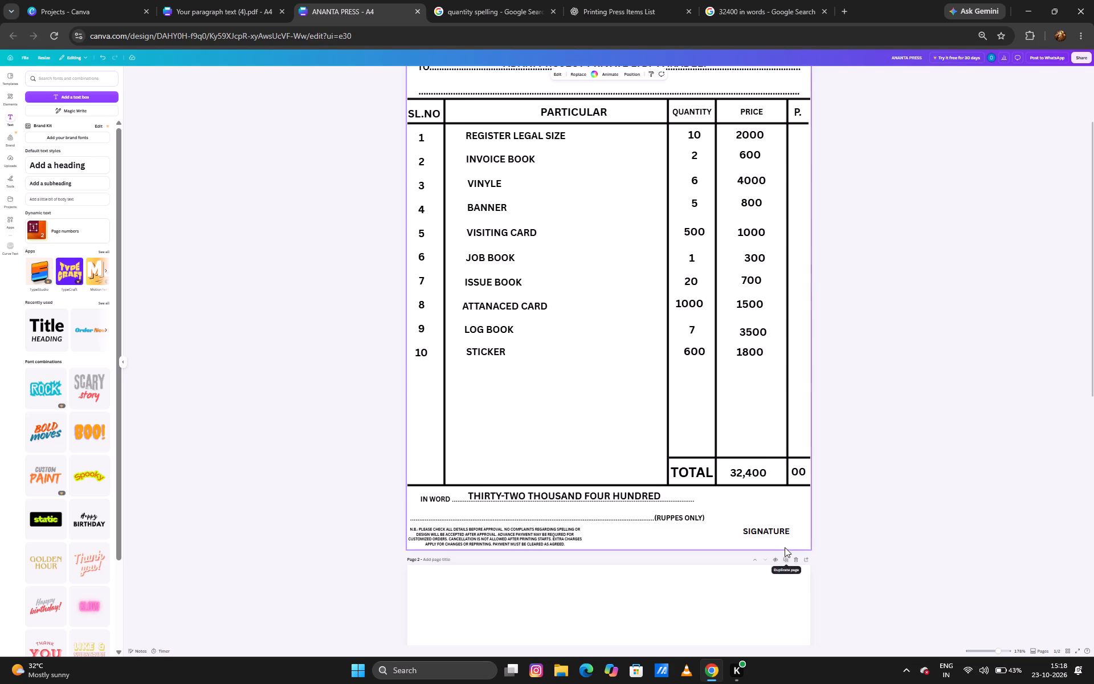
{"action": "scroll", "coordinate": [783, 543], "scroll_direction": "up", "scroll_amount": 6}
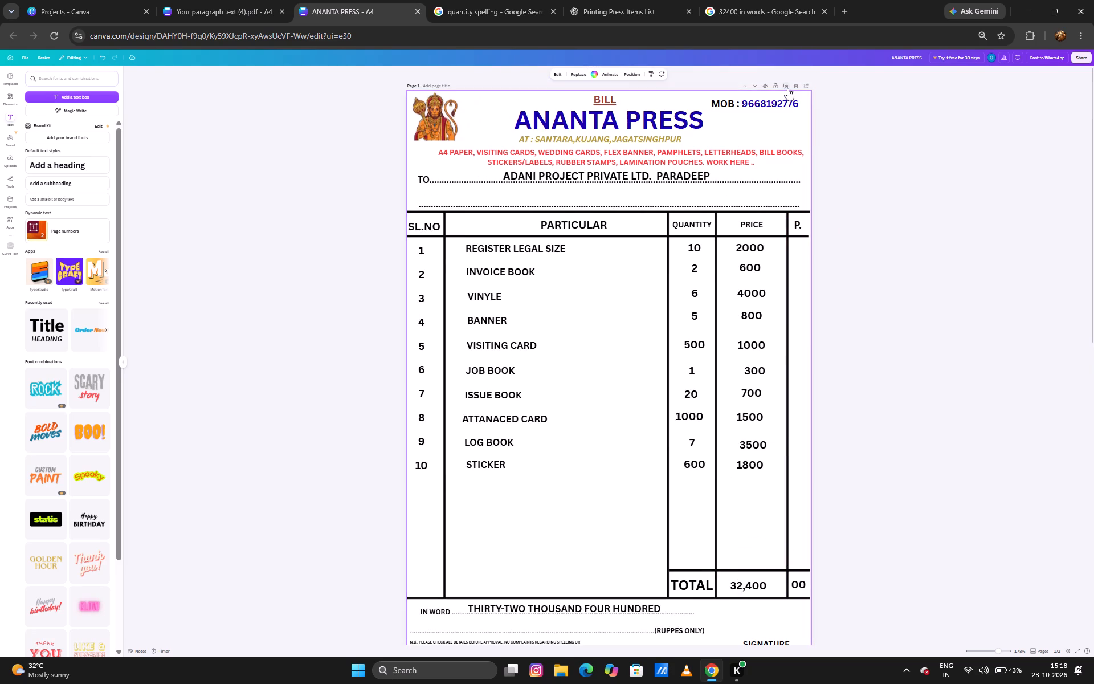
{"action": "left_click", "coordinate": [785, 88]}
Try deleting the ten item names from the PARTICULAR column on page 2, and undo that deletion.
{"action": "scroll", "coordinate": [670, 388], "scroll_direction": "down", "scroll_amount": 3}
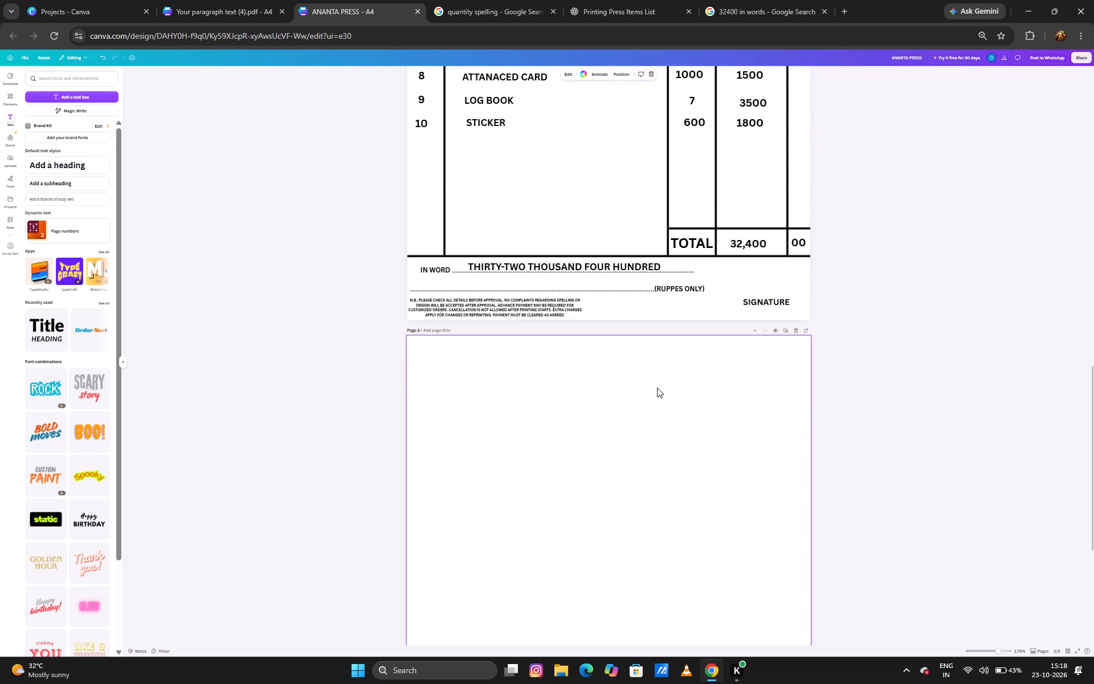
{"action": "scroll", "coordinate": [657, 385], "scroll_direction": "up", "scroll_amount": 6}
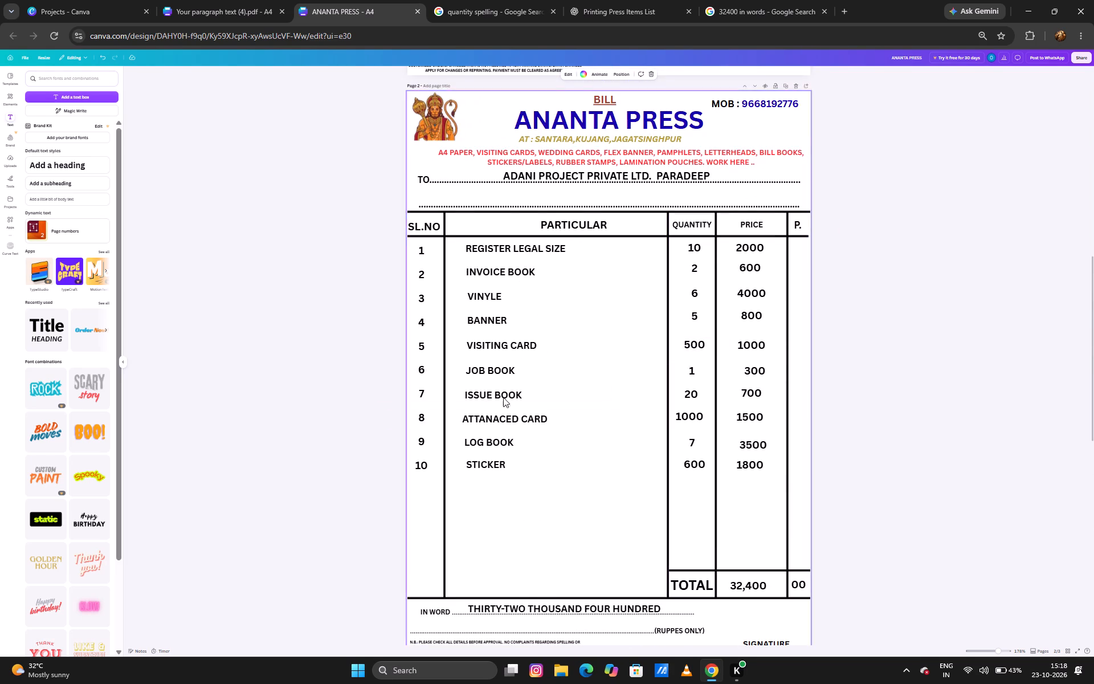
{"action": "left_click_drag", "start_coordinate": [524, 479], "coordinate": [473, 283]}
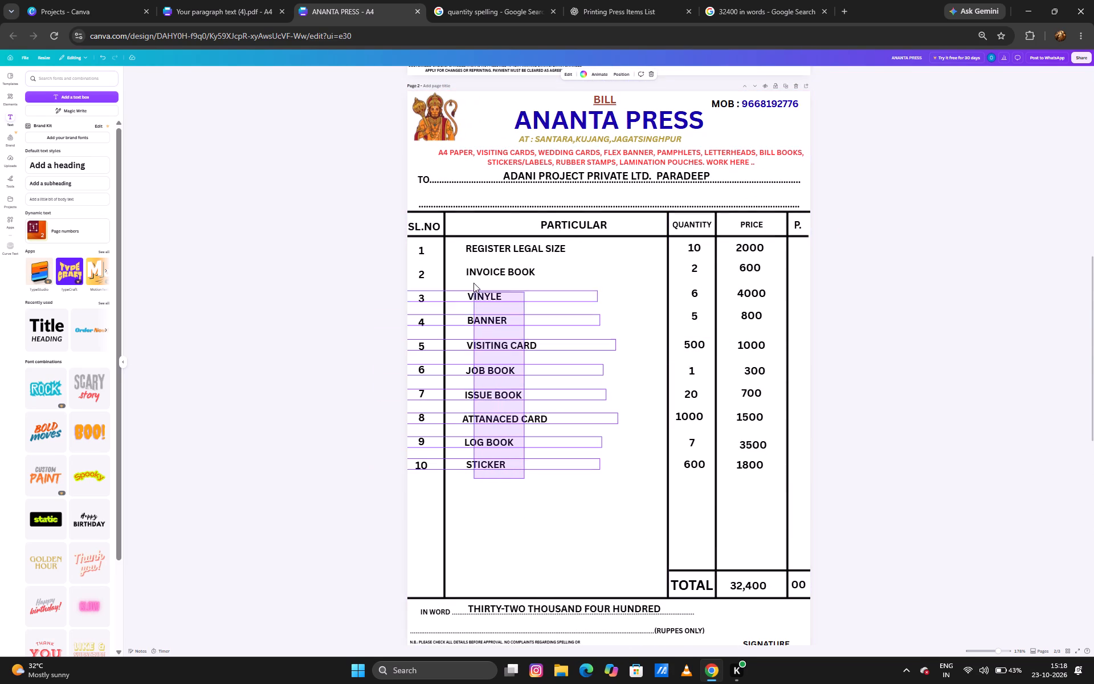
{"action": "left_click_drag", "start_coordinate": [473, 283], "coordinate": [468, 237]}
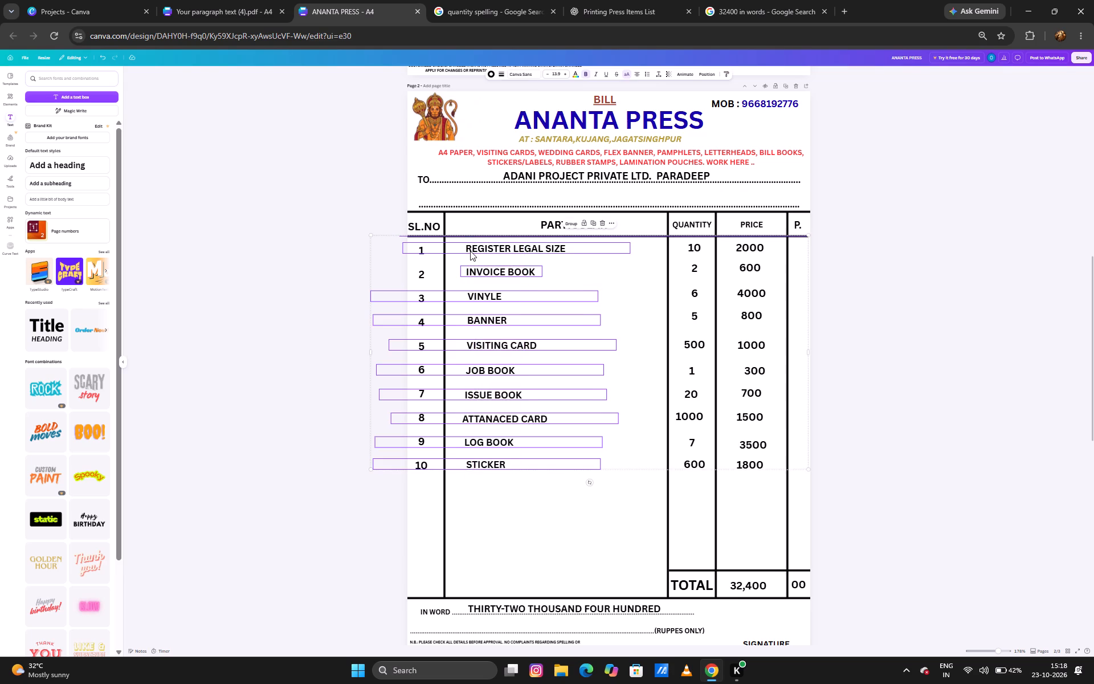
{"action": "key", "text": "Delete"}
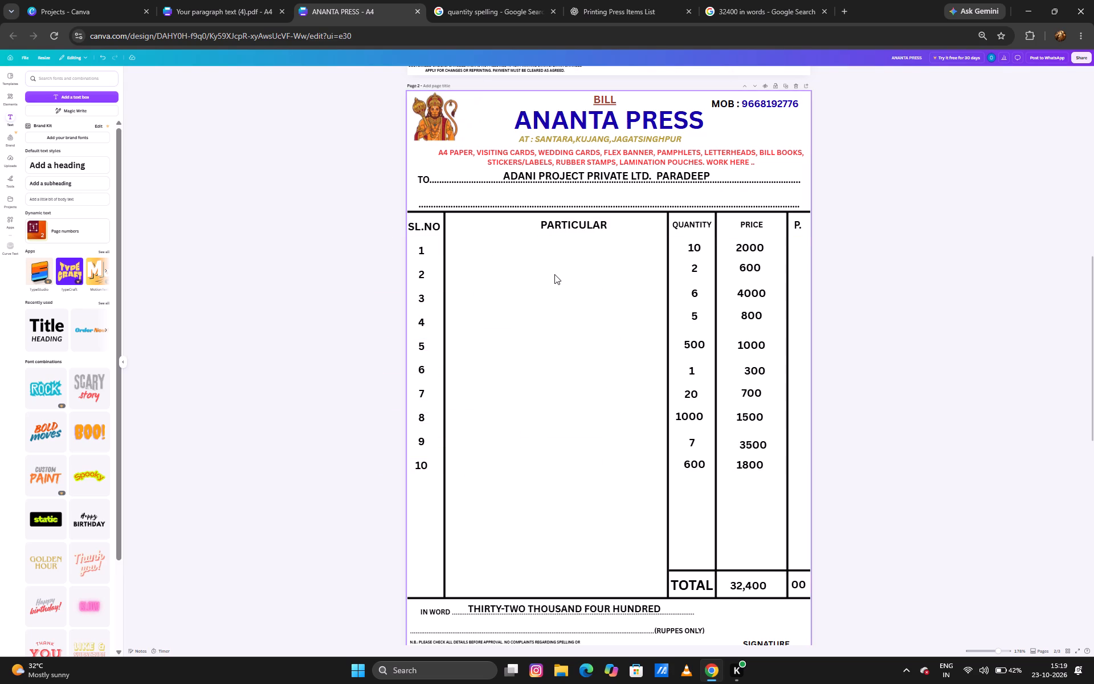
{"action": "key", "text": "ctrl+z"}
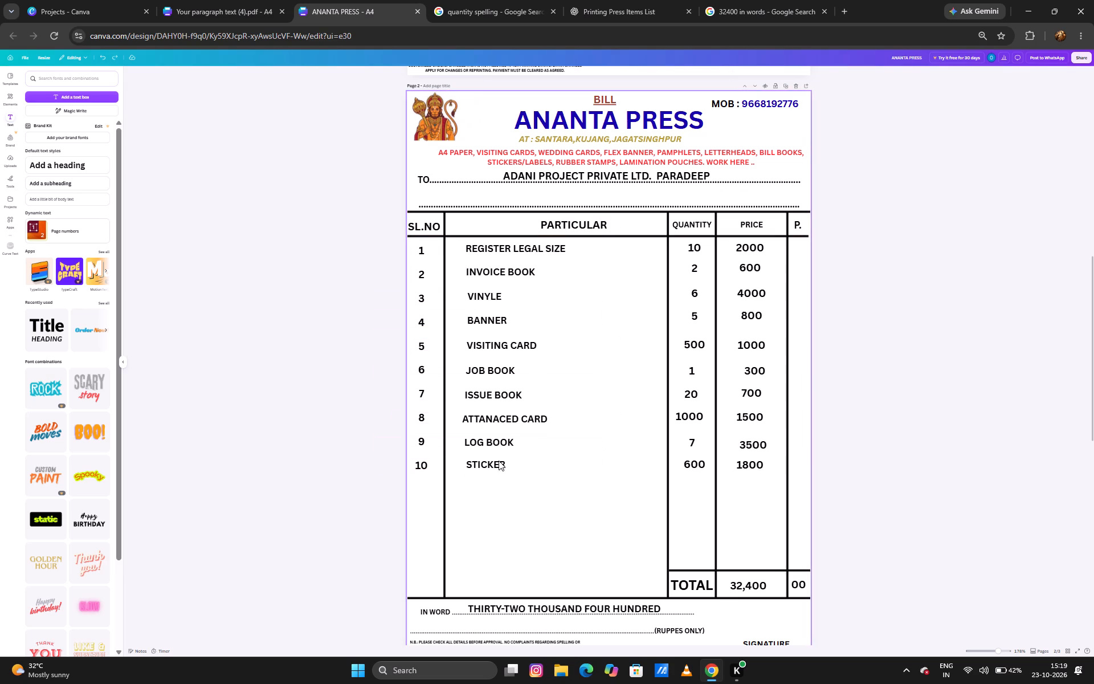
Delete all ten item names, from REGISTER LEGAL SIZE to STICKER, from page 2's PARTICULAR column, keeping the table lines.
{"action": "left_click_drag", "start_coordinate": [519, 483], "coordinate": [498, 256]}
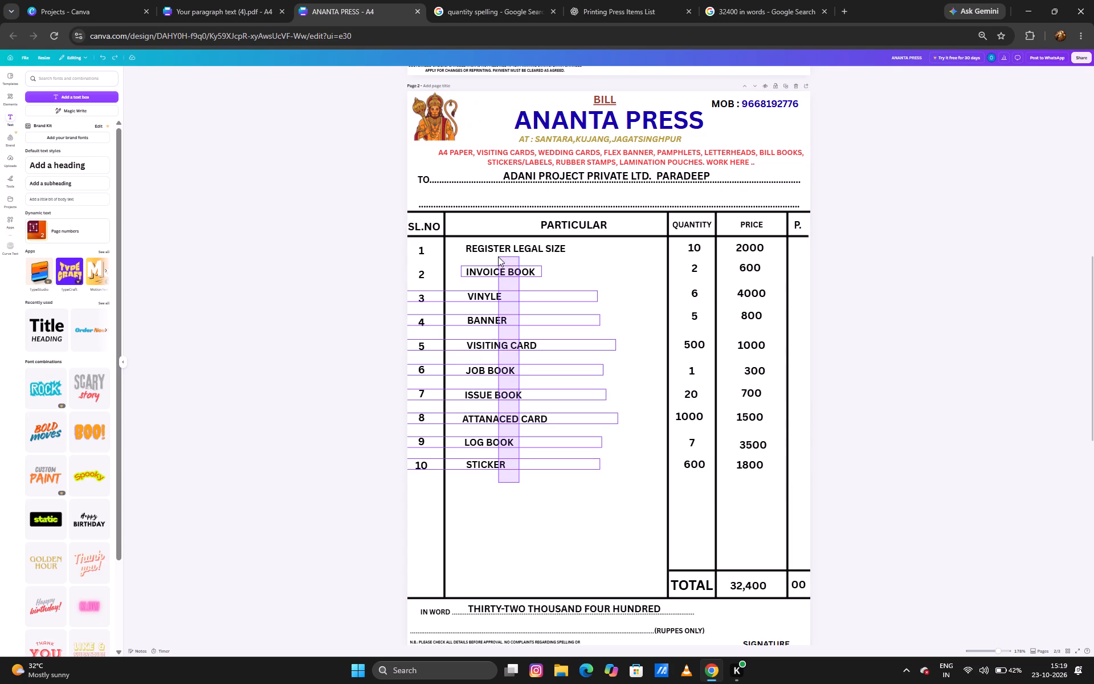
{"action": "left_click_drag", "start_coordinate": [498, 256], "coordinate": [498, 251]}
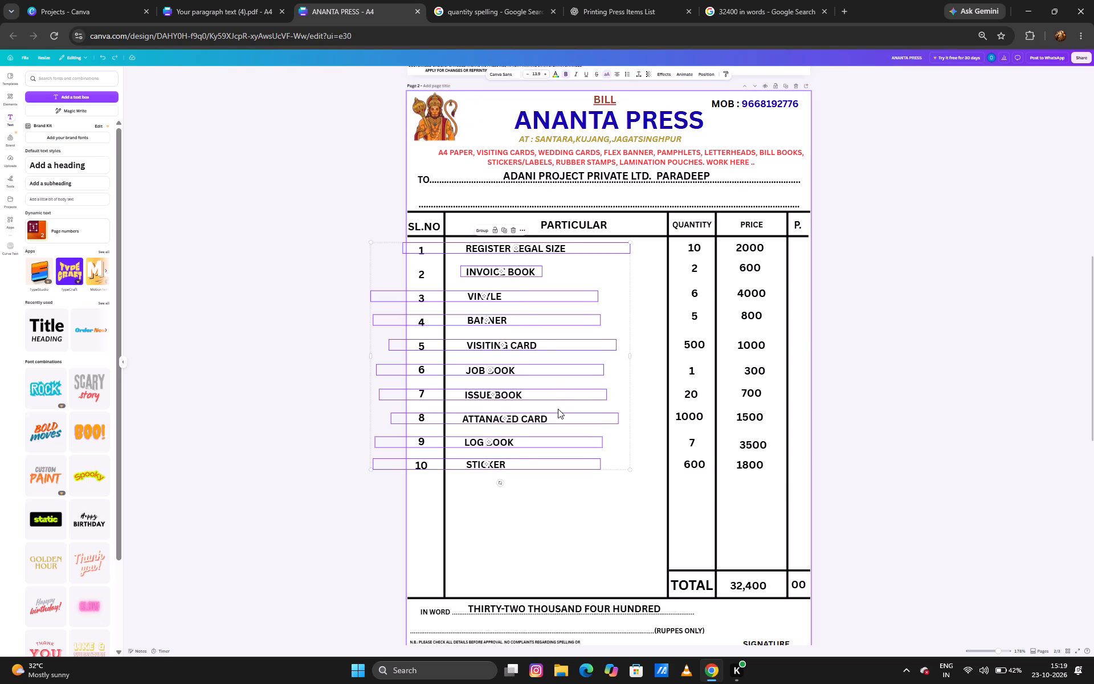
{"action": "key", "text": "Delete"}
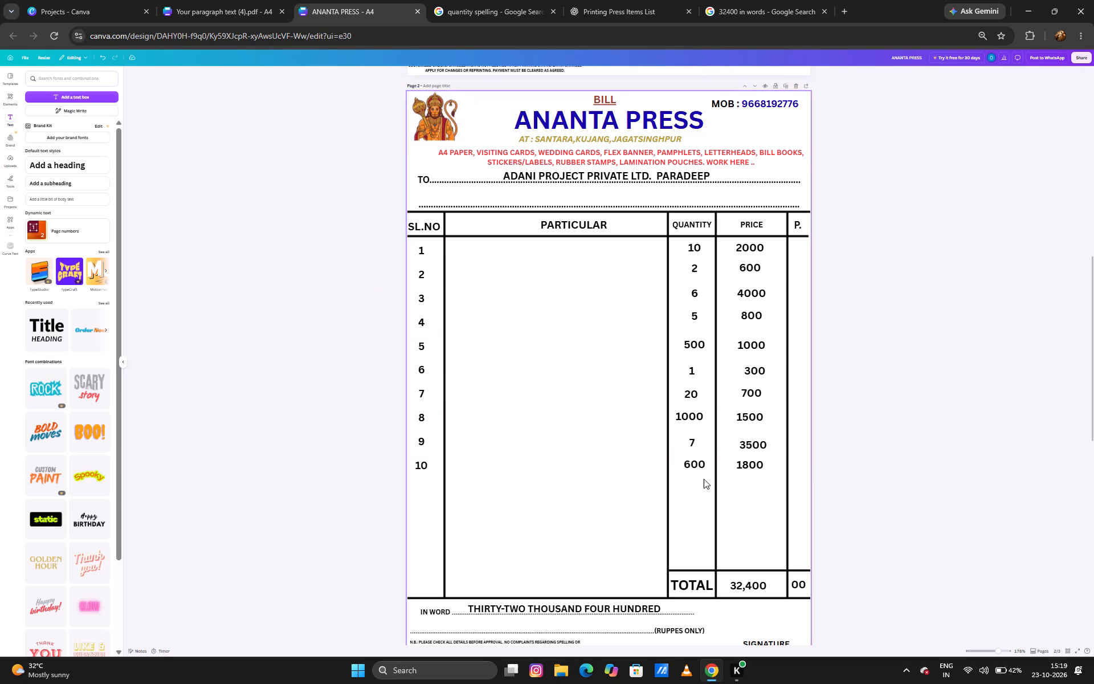
Delete all ten quantities and all ten item prices from the QUANTITY and PRICE columns on page 2.
{"action": "left_click_drag", "start_coordinate": [704, 479], "coordinate": [698, 255]}
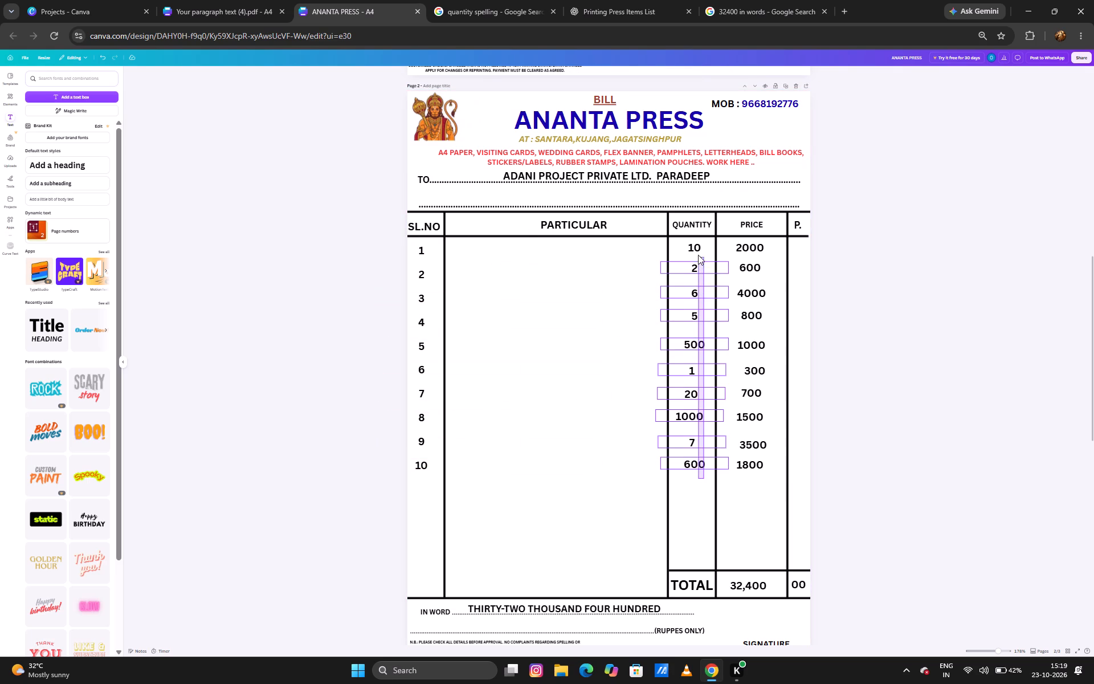
{"action": "left_click_drag", "start_coordinate": [698, 255], "coordinate": [699, 247]}
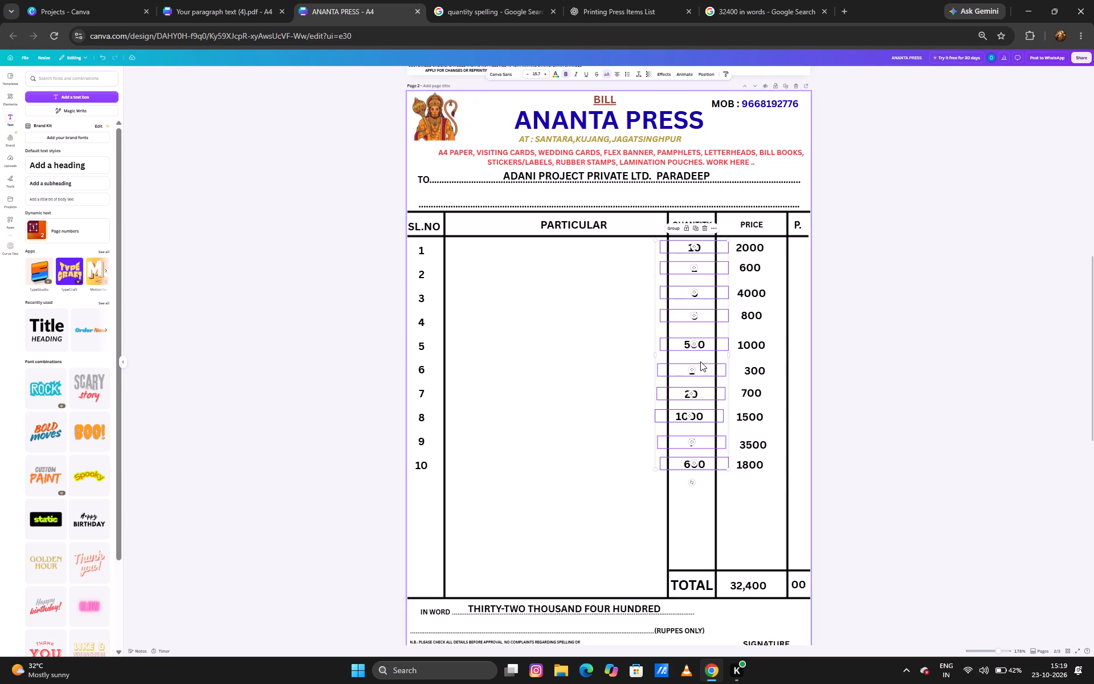
{"action": "key", "text": "Delete"}
{"action": "left_click_drag", "start_coordinate": [769, 487], "coordinate": [757, 347]}
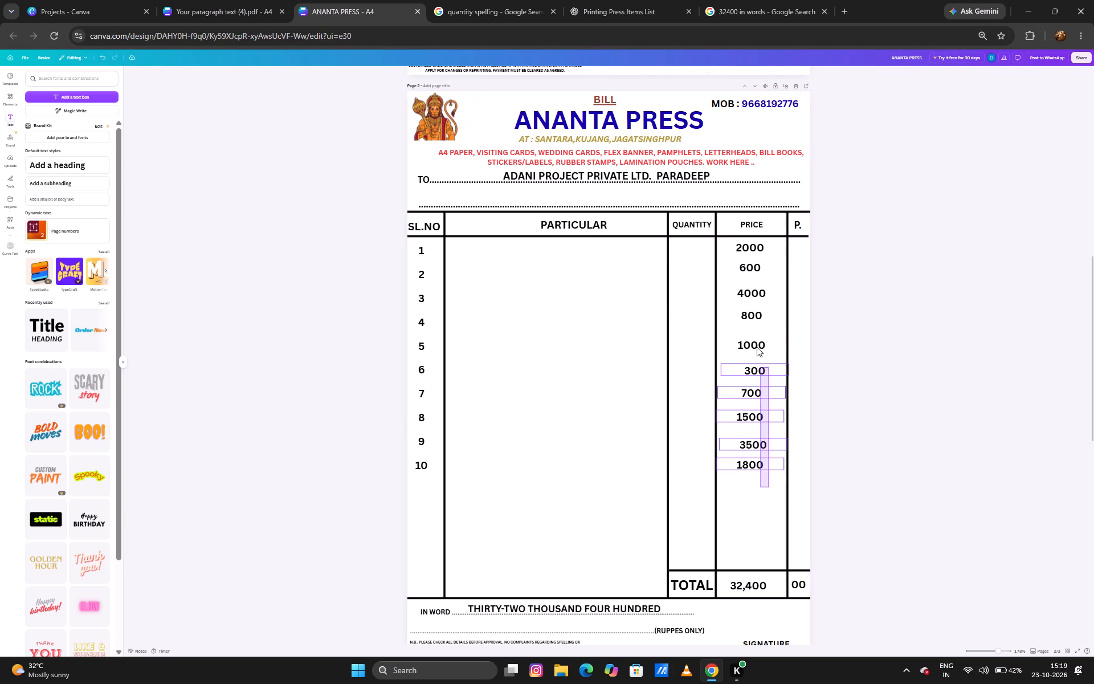
{"action": "left_click_drag", "start_coordinate": [757, 347], "coordinate": [755, 250]}
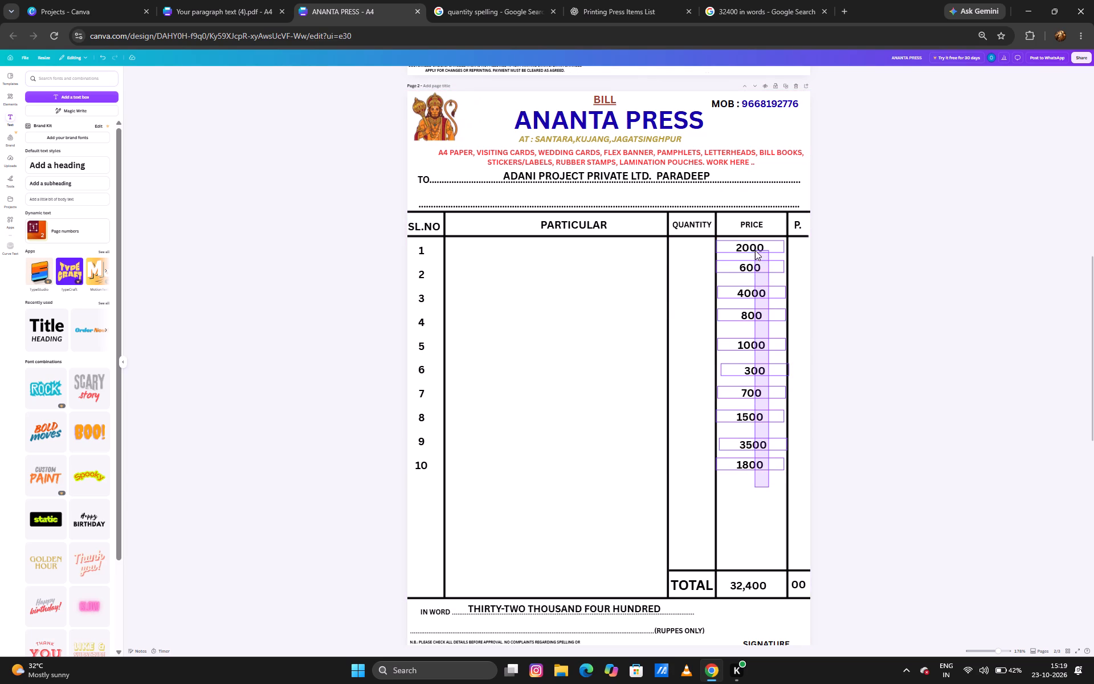
{"action": "left_click_drag", "start_coordinate": [755, 250], "coordinate": [755, 249]}
{"action": "key", "text": "Delete"}
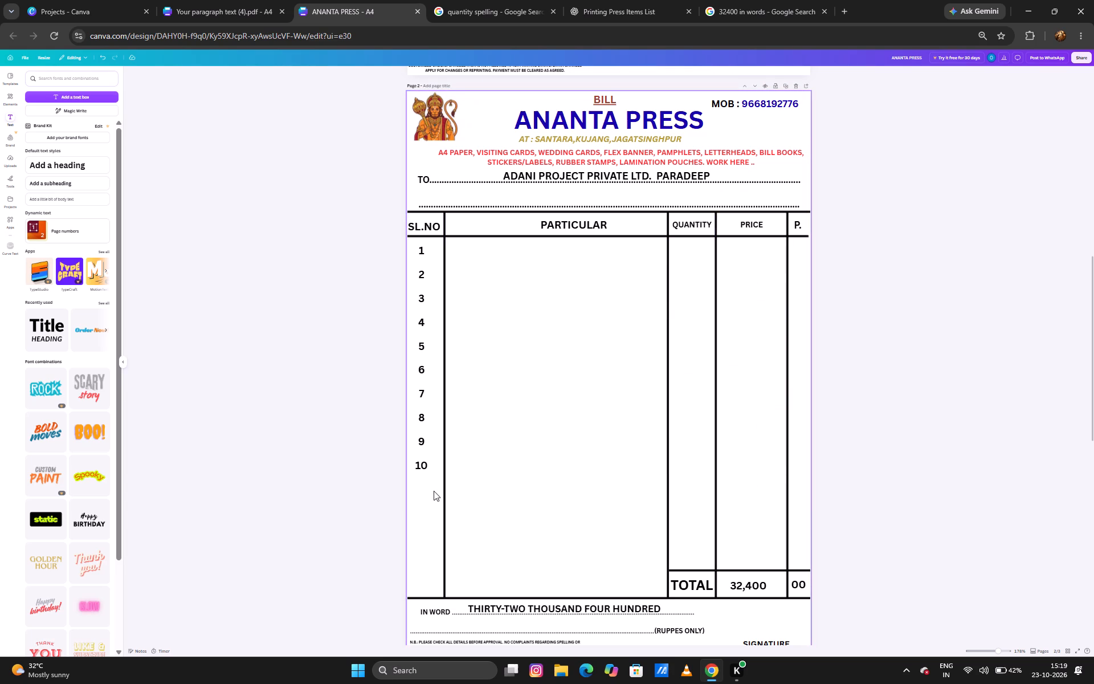
Delete the serial numbers 1 to 10 from the SL.NO column on page 2.
{"action": "left_click_drag", "start_coordinate": [415, 480], "coordinate": [430, 263]}
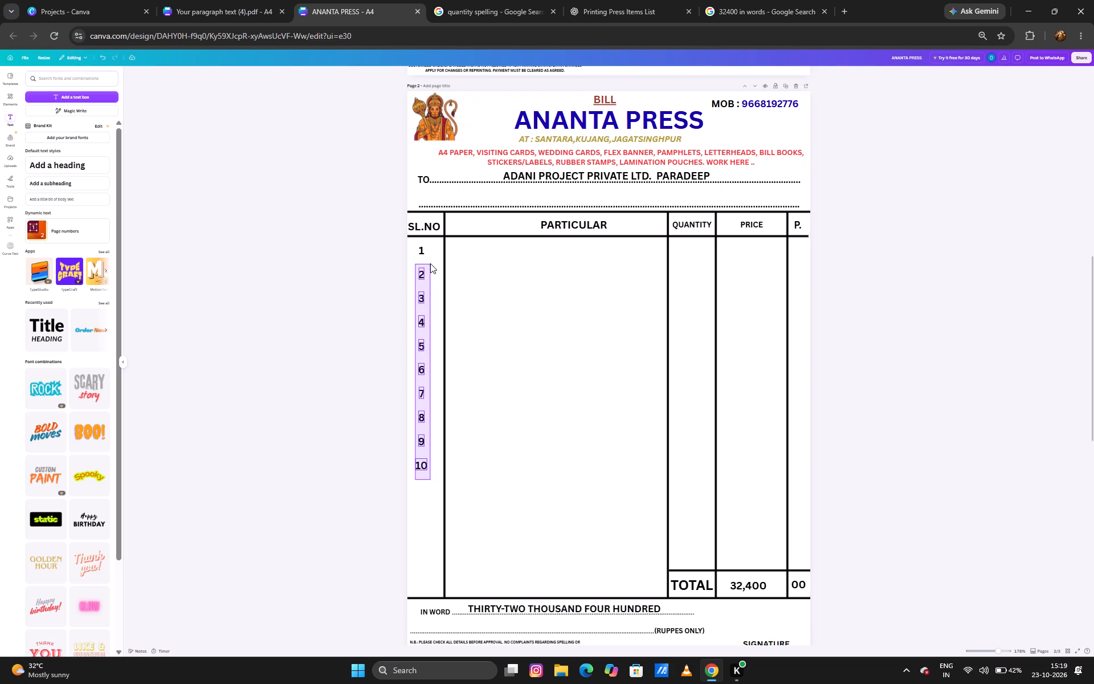
{"action": "left_click_drag", "start_coordinate": [430, 263], "coordinate": [432, 253]}
{"action": "key", "text": "Delete"}
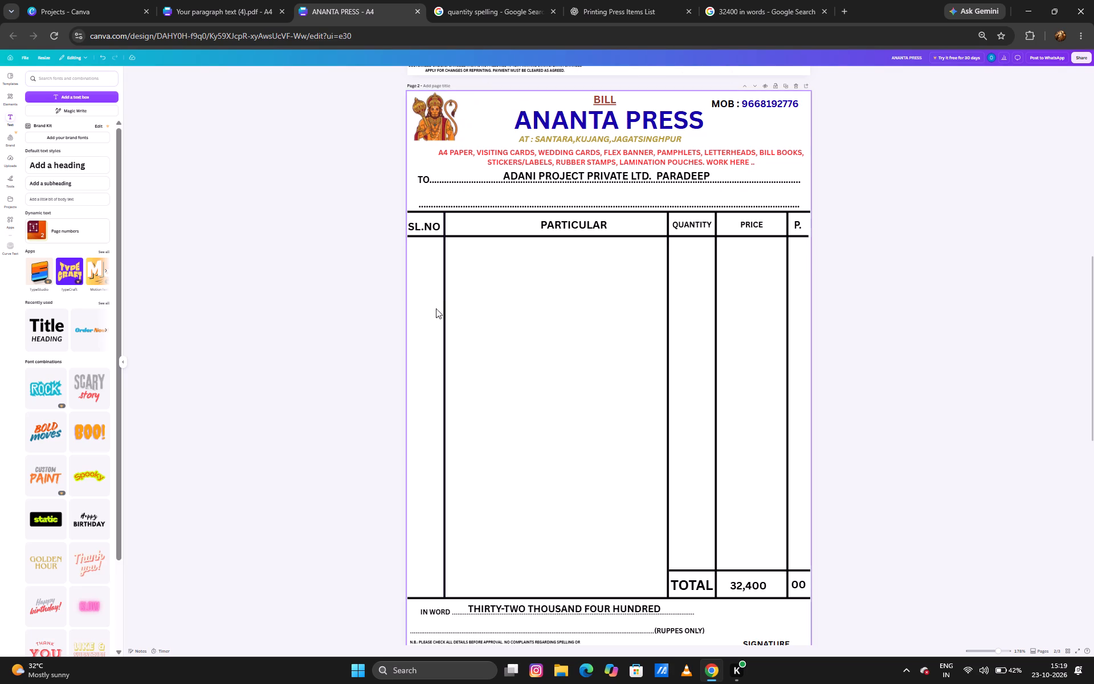
Delete the amount in words from the IN WORD line and the customer name from the TO line on page 2.
{"action": "left_click", "coordinate": [615, 602]}
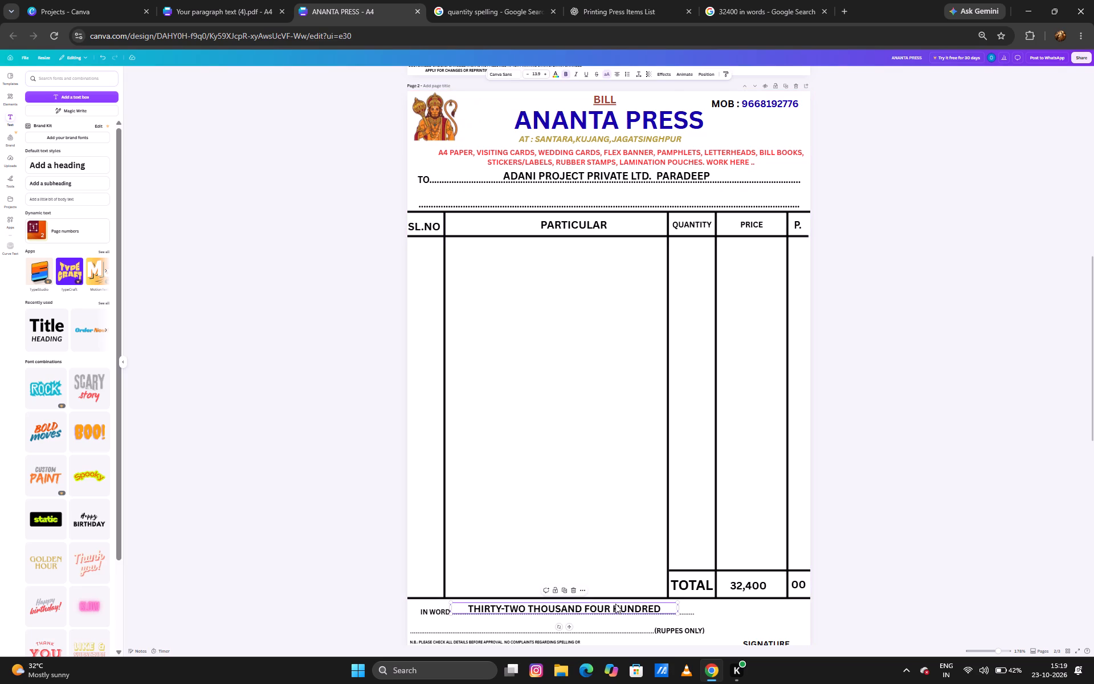
{"action": "key", "text": "Delete"}
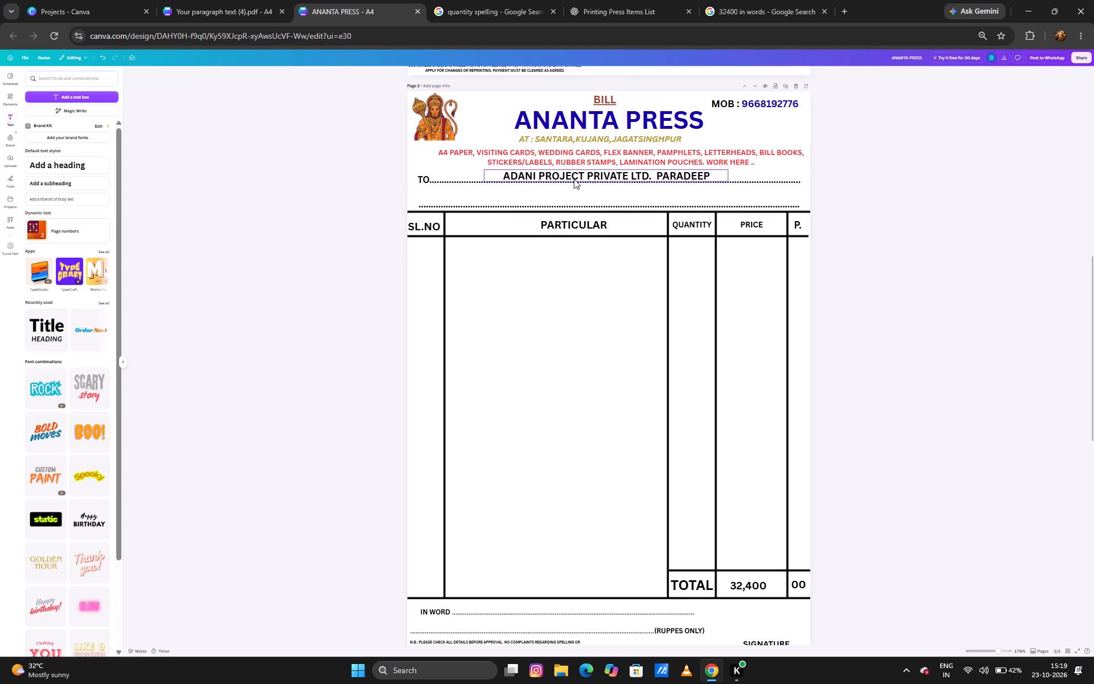
{"action": "left_click", "coordinate": [581, 178]}
{"action": "key", "text": "Delete"}
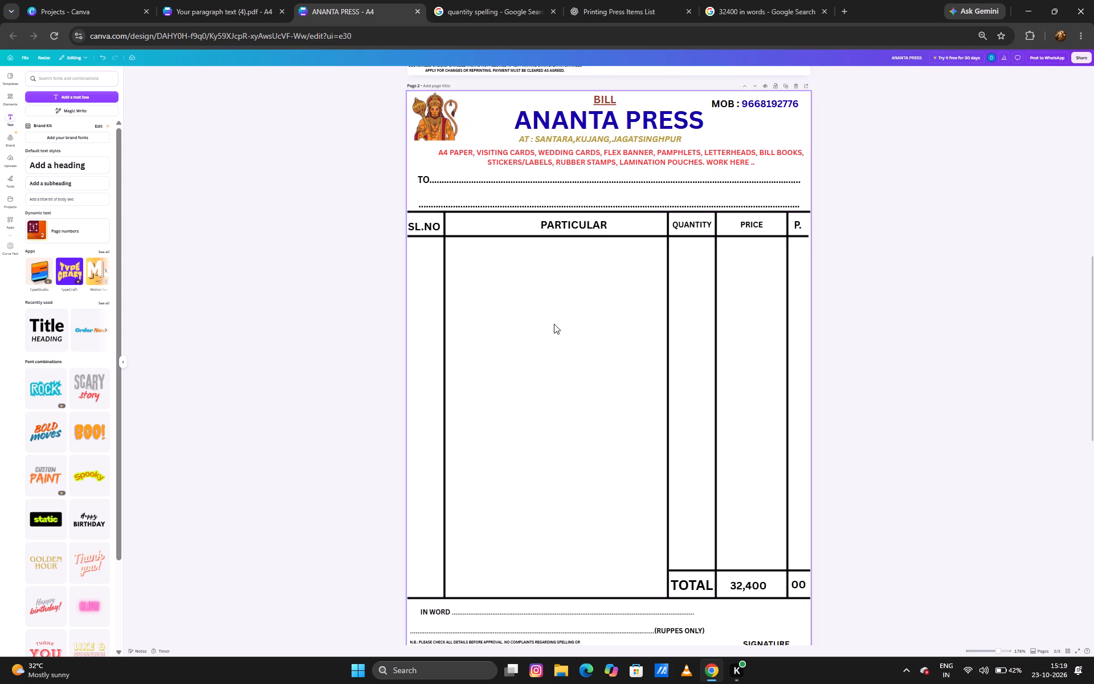
Delete the amount in the TOTAL row on page 2, keeping the 00 in the P. column.
{"action": "scroll", "coordinate": [554, 324], "scroll_direction": "down", "scroll_amount": 2}
{"action": "scroll", "coordinate": [554, 367], "scroll_direction": "up", "scroll_amount": 4}
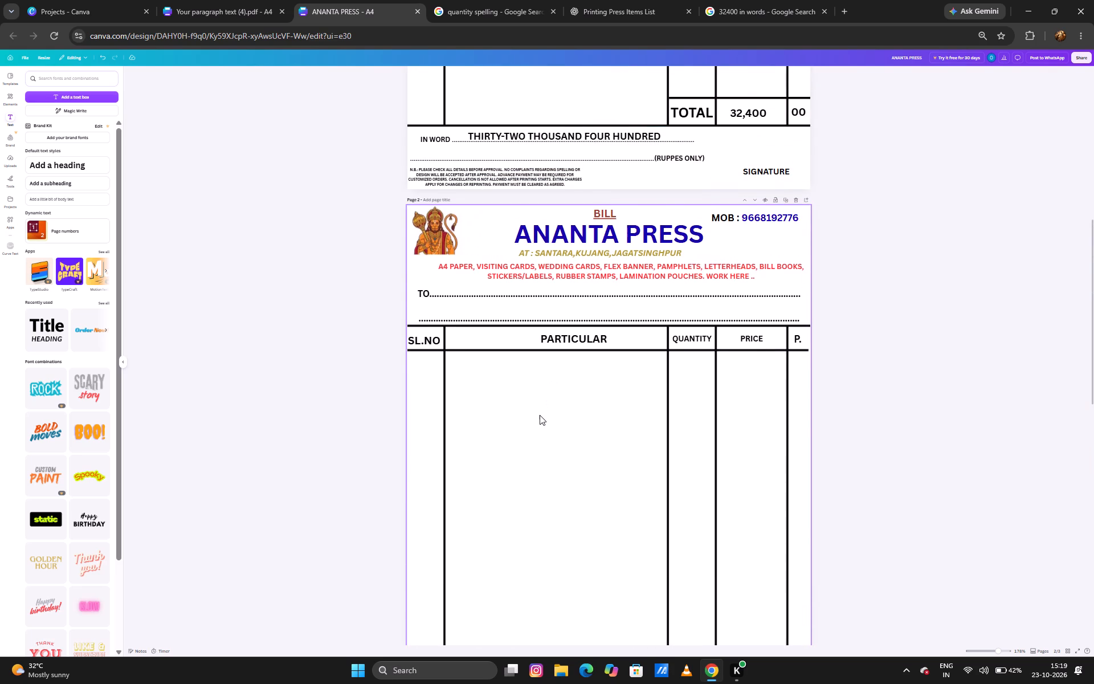
{"action": "scroll", "coordinate": [540, 416], "scroll_direction": "down", "scroll_amount": 1}
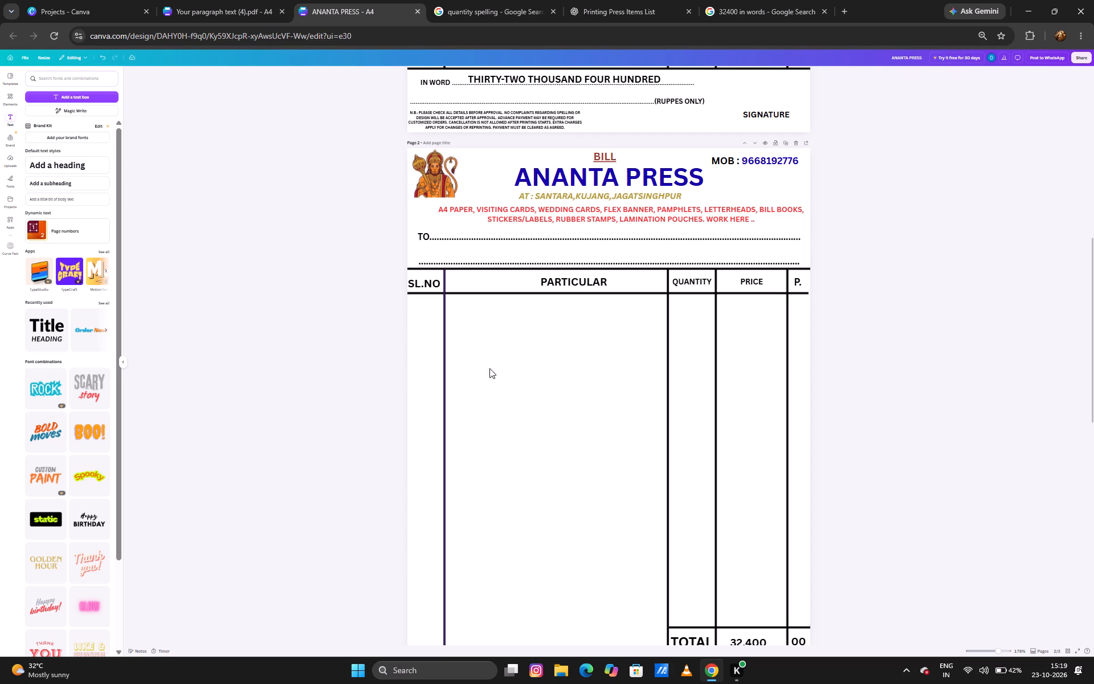
{"action": "scroll", "coordinate": [654, 288], "scroll_direction": "down", "scroll_amount": 6}
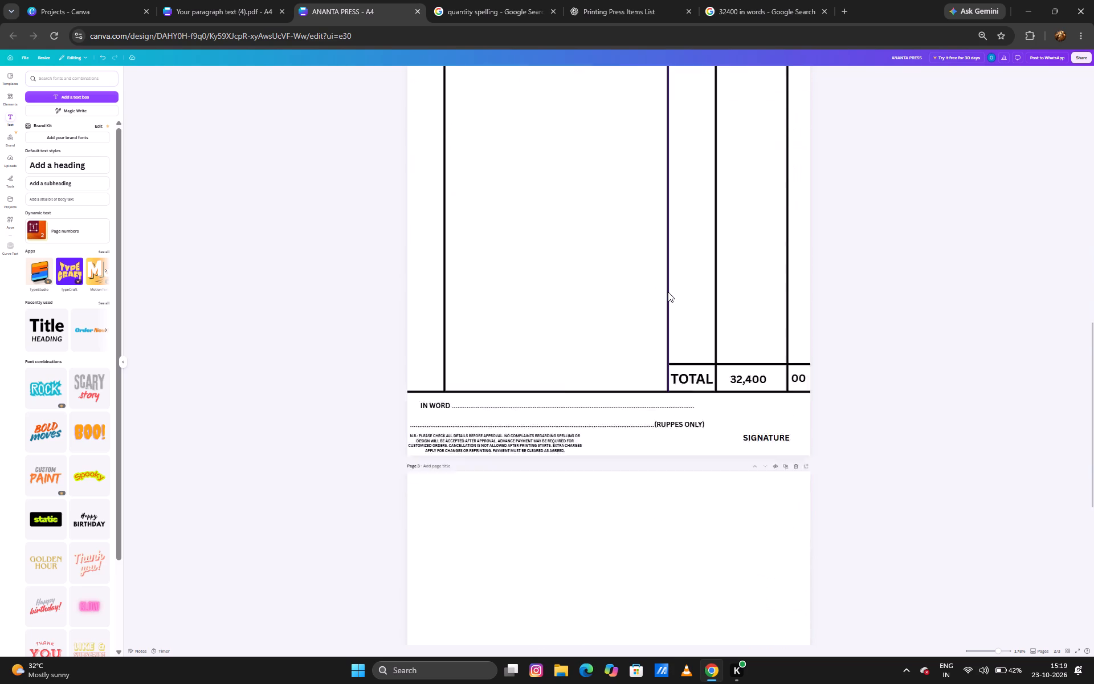
{"action": "scroll", "coordinate": [669, 294], "scroll_direction": "down", "scroll_amount": 2}
{"action": "left_click", "coordinate": [754, 182]}
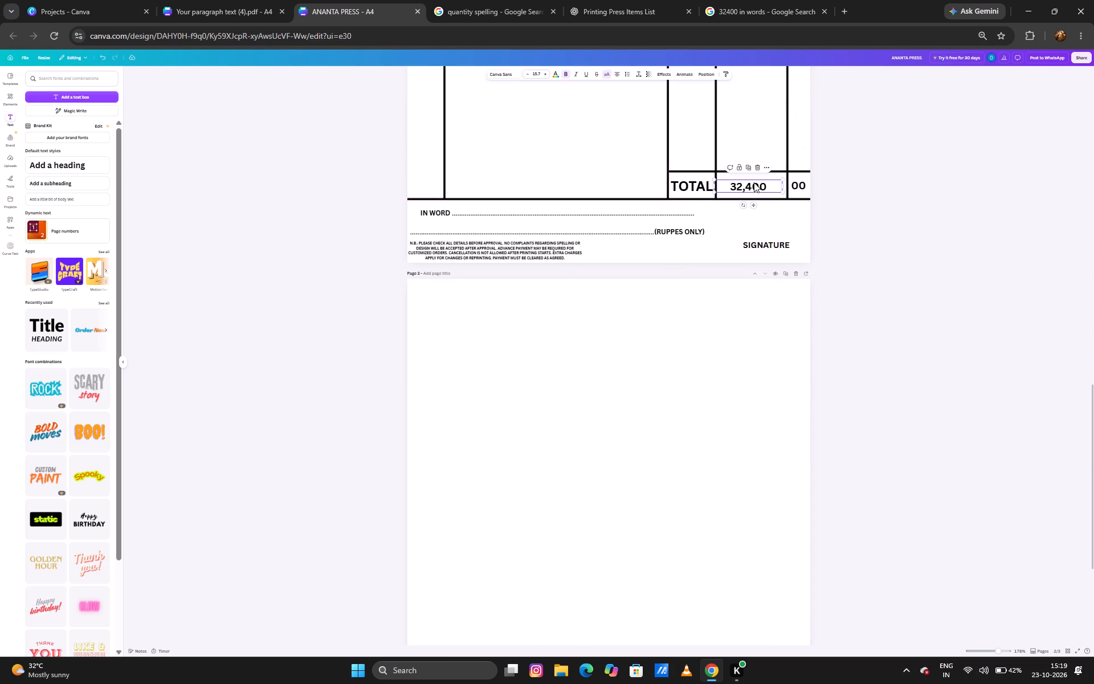
{"action": "key", "text": "Delete"}
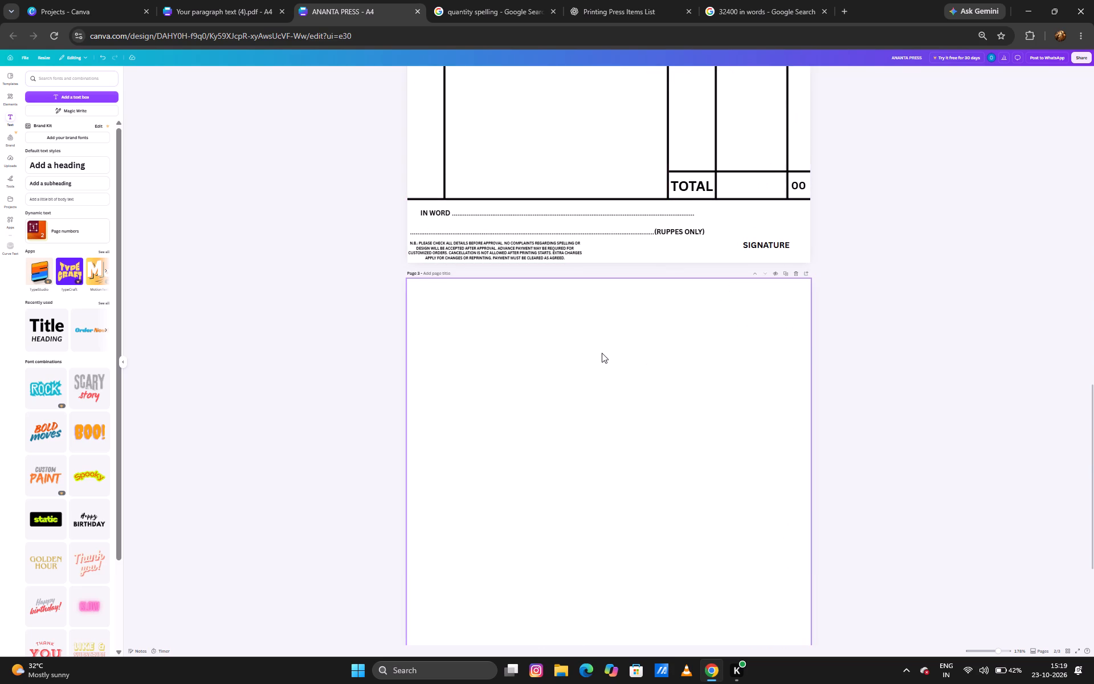
Review all pages of the design, checking page 3, the filled bill on page 1 and the cleared copy on page 2.
{"action": "scroll", "coordinate": [602, 353], "scroll_direction": "down", "scroll_amount": 2}
{"action": "scroll", "coordinate": [796, 141], "scroll_direction": "up", "scroll_amount": 2}
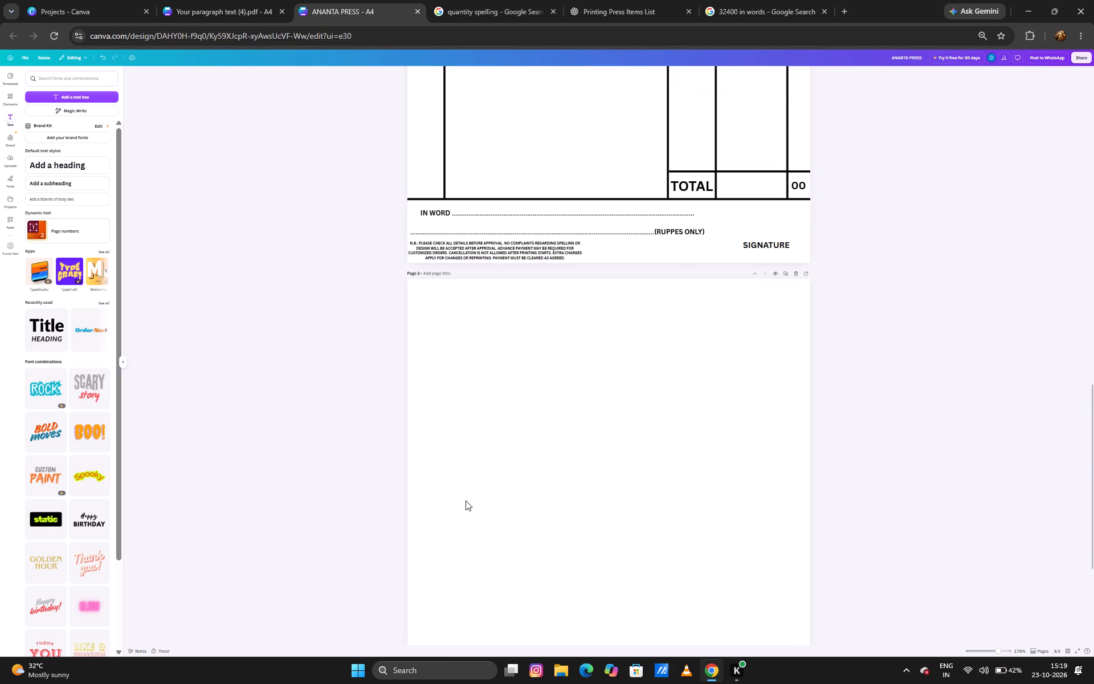
{"action": "scroll", "coordinate": [466, 499], "scroll_direction": "down", "scroll_amount": 3}
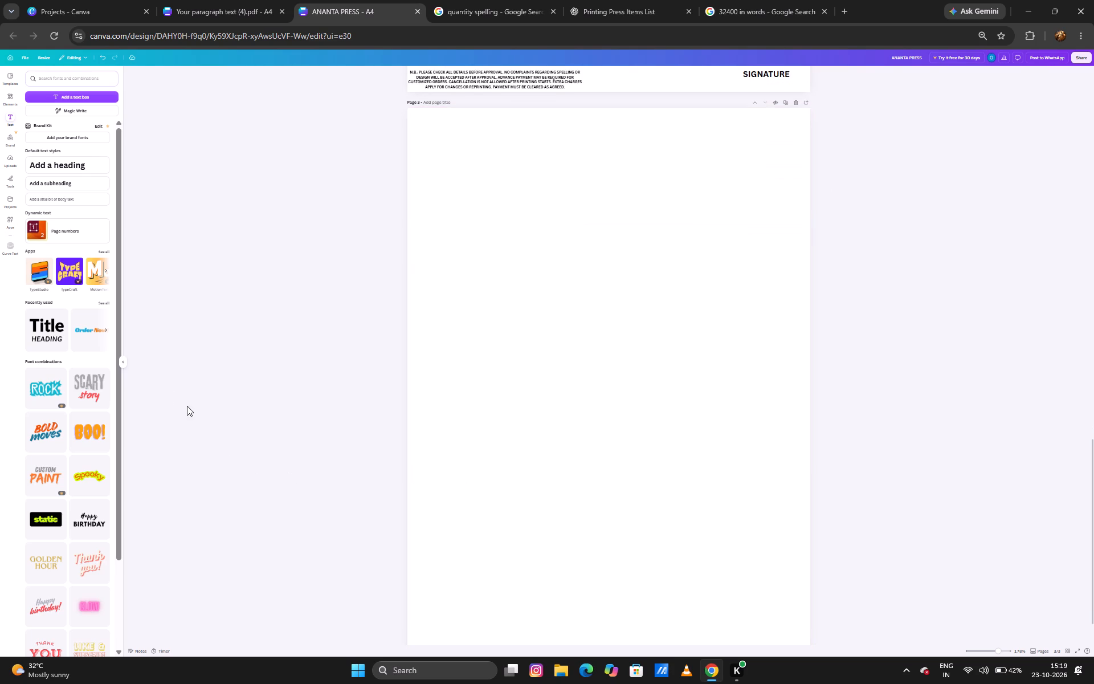
{"action": "scroll", "coordinate": [448, 290], "scroll_direction": "down", "scroll_amount": 1}
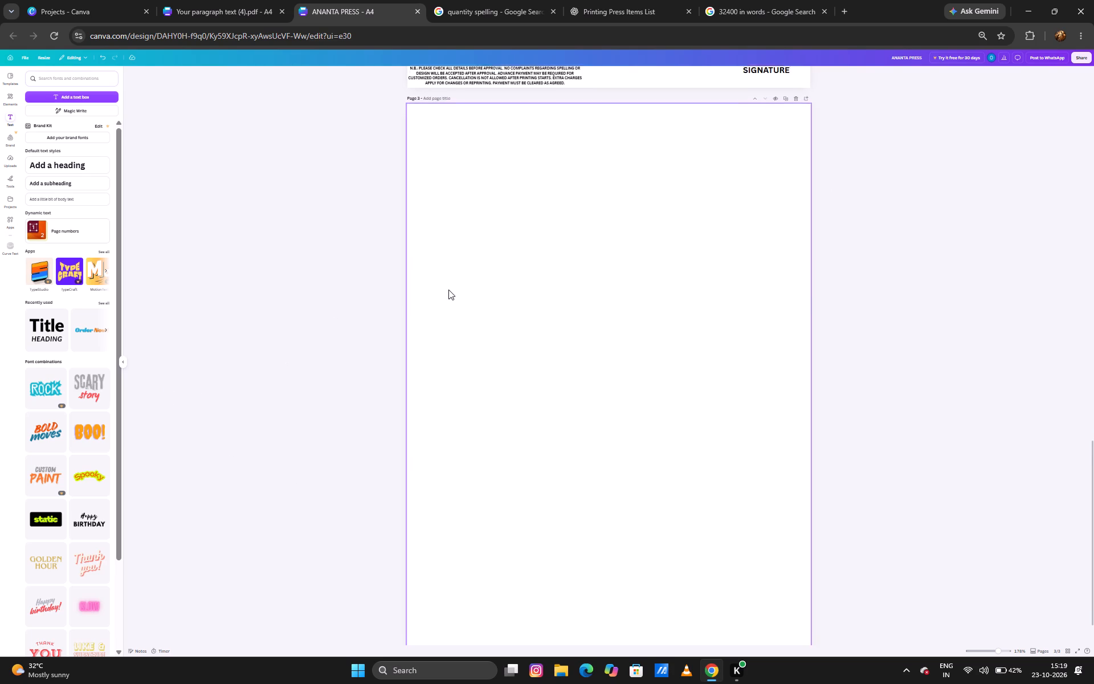
{"action": "scroll", "coordinate": [450, 274], "scroll_direction": "up", "scroll_amount": 1}
{"action": "scroll", "coordinate": [450, 274], "scroll_direction": "down", "scroll_amount": 1}
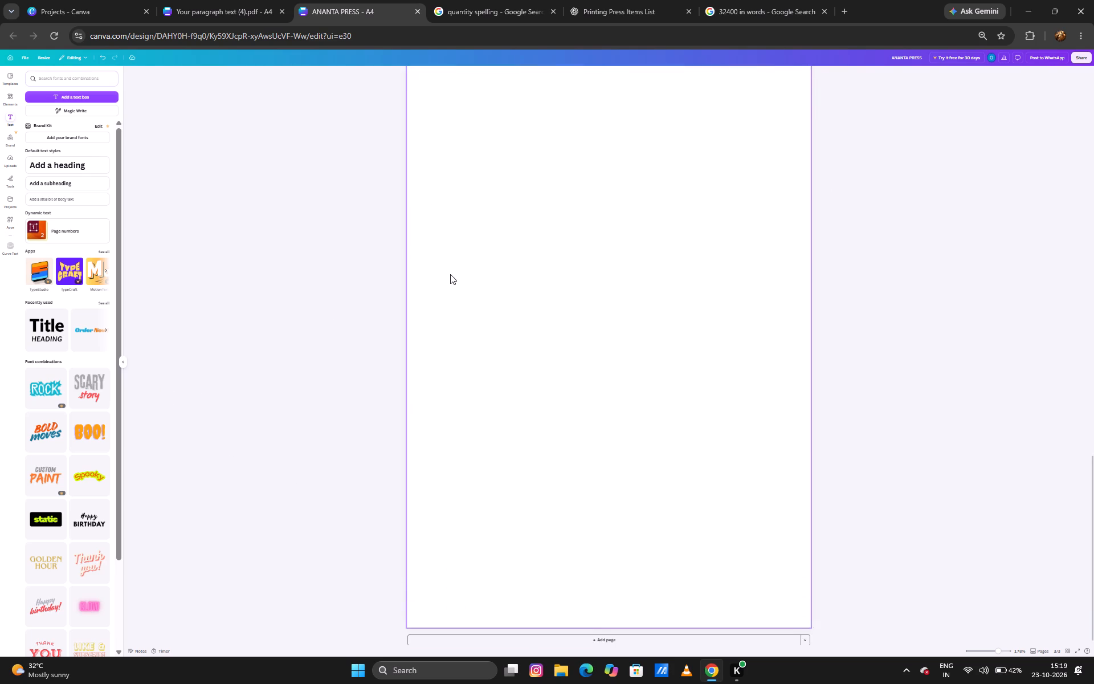
{"action": "scroll", "coordinate": [450, 274], "scroll_direction": "up", "scroll_amount": 1}
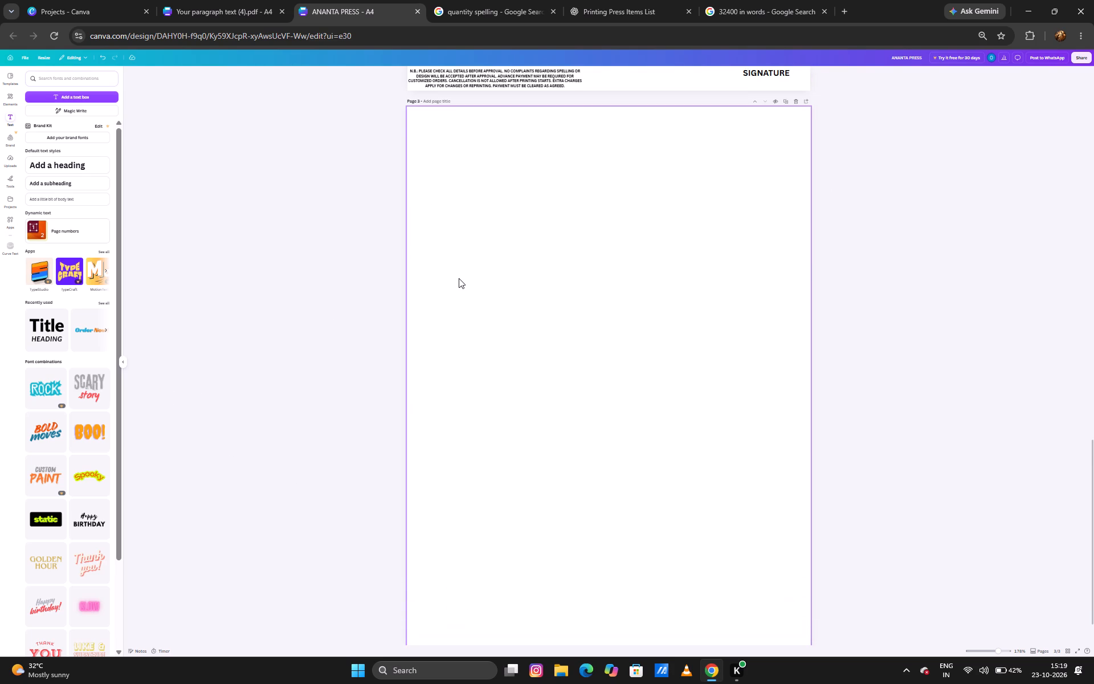
{"action": "scroll", "coordinate": [459, 278], "scroll_direction": "up", "scroll_amount": 19}
{"action": "scroll", "coordinate": [455, 275], "scroll_direction": "up", "scroll_amount": 2}
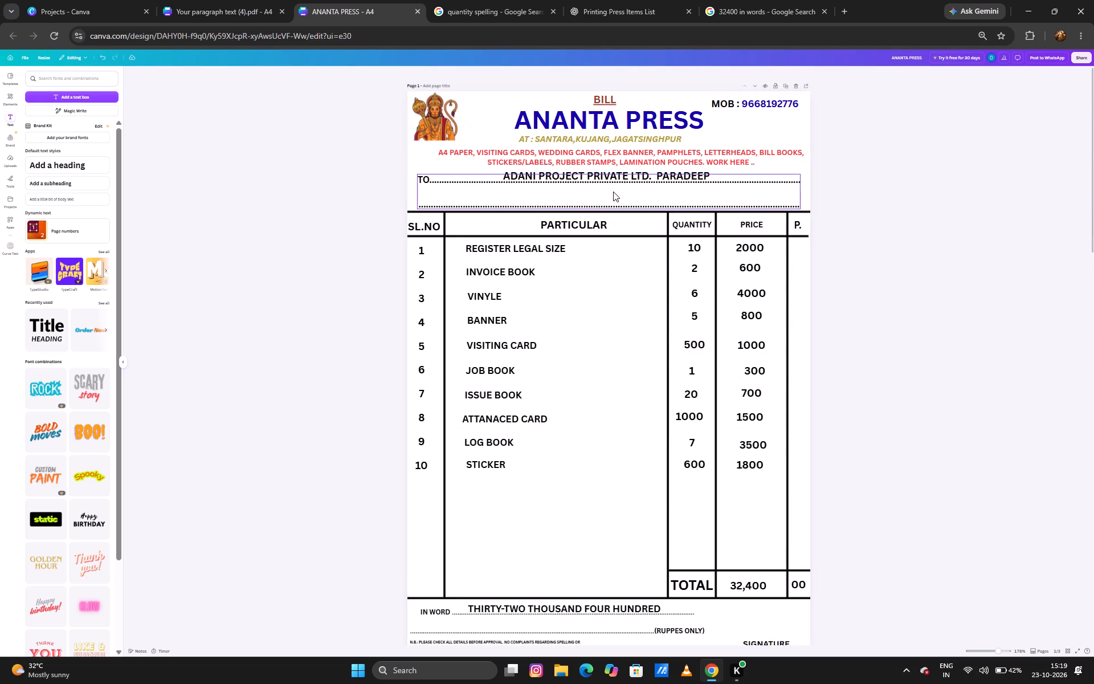
{"action": "scroll", "coordinate": [610, 414], "scroll_direction": "down", "scroll_amount": 3}
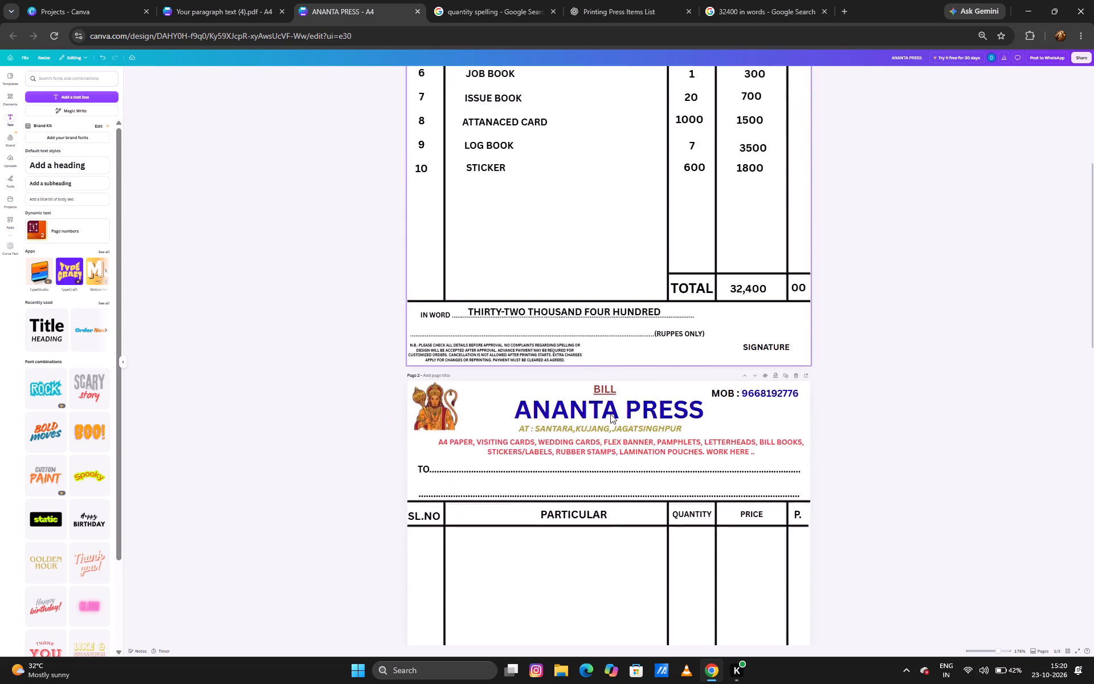
{"action": "scroll", "coordinate": [610, 414], "scroll_direction": "down", "scroll_amount": 3}
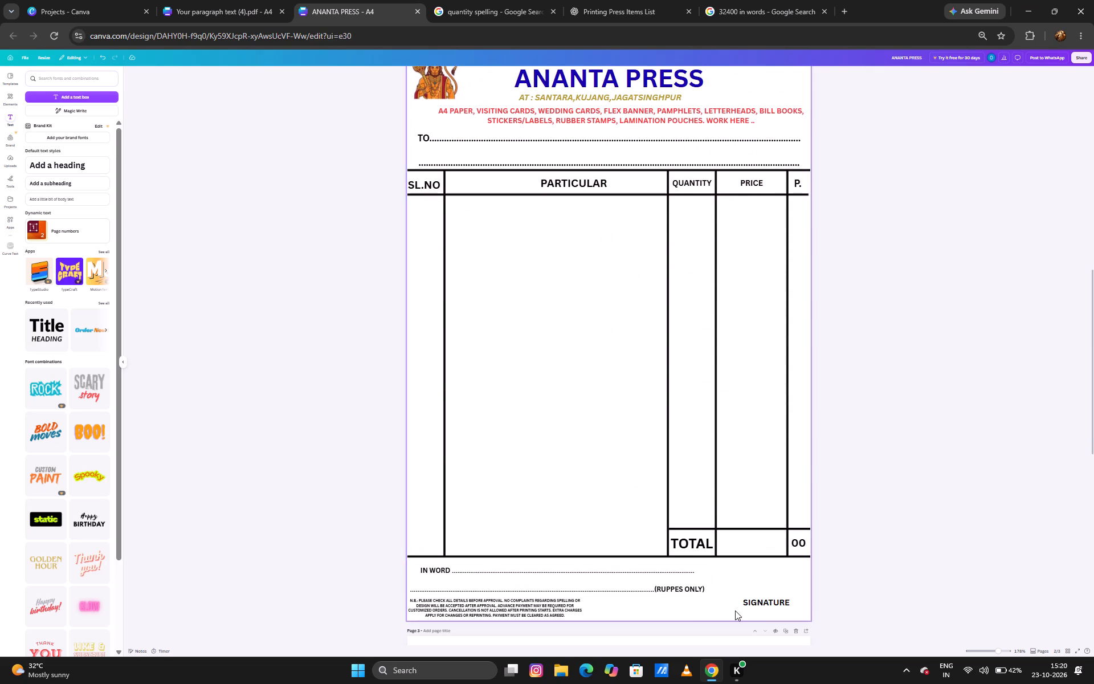
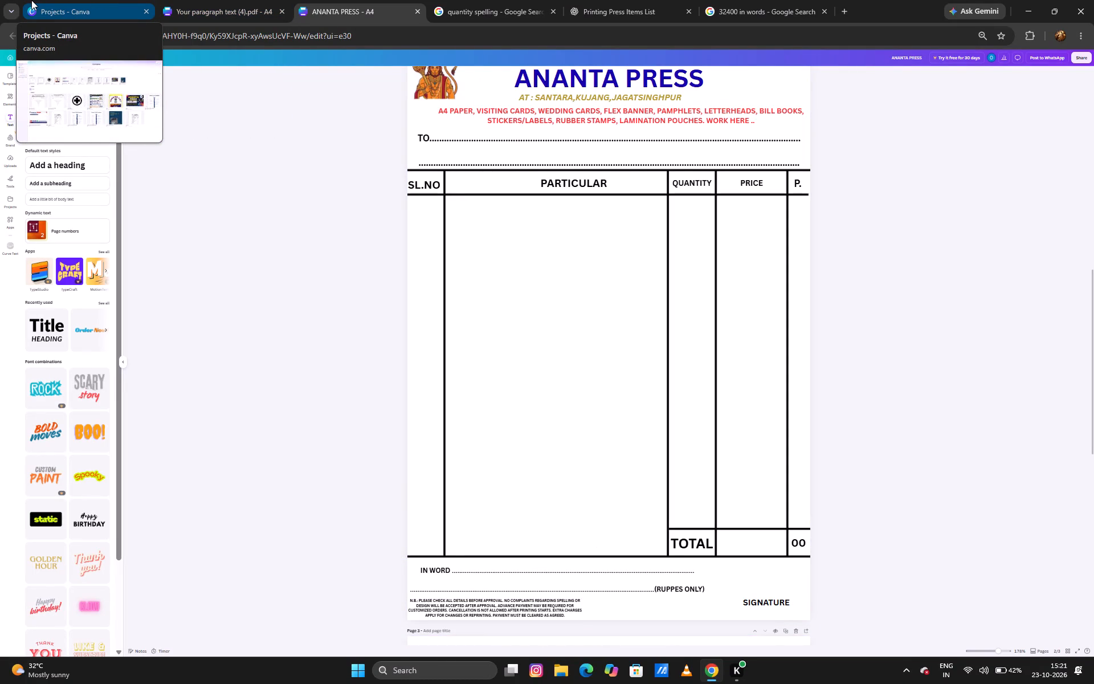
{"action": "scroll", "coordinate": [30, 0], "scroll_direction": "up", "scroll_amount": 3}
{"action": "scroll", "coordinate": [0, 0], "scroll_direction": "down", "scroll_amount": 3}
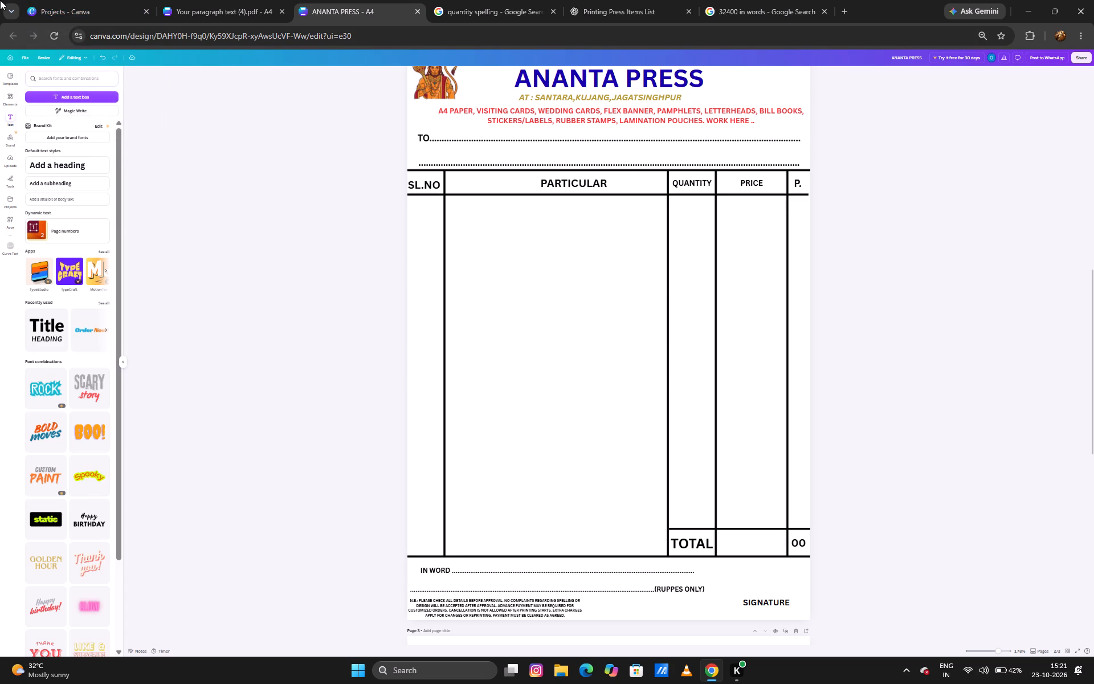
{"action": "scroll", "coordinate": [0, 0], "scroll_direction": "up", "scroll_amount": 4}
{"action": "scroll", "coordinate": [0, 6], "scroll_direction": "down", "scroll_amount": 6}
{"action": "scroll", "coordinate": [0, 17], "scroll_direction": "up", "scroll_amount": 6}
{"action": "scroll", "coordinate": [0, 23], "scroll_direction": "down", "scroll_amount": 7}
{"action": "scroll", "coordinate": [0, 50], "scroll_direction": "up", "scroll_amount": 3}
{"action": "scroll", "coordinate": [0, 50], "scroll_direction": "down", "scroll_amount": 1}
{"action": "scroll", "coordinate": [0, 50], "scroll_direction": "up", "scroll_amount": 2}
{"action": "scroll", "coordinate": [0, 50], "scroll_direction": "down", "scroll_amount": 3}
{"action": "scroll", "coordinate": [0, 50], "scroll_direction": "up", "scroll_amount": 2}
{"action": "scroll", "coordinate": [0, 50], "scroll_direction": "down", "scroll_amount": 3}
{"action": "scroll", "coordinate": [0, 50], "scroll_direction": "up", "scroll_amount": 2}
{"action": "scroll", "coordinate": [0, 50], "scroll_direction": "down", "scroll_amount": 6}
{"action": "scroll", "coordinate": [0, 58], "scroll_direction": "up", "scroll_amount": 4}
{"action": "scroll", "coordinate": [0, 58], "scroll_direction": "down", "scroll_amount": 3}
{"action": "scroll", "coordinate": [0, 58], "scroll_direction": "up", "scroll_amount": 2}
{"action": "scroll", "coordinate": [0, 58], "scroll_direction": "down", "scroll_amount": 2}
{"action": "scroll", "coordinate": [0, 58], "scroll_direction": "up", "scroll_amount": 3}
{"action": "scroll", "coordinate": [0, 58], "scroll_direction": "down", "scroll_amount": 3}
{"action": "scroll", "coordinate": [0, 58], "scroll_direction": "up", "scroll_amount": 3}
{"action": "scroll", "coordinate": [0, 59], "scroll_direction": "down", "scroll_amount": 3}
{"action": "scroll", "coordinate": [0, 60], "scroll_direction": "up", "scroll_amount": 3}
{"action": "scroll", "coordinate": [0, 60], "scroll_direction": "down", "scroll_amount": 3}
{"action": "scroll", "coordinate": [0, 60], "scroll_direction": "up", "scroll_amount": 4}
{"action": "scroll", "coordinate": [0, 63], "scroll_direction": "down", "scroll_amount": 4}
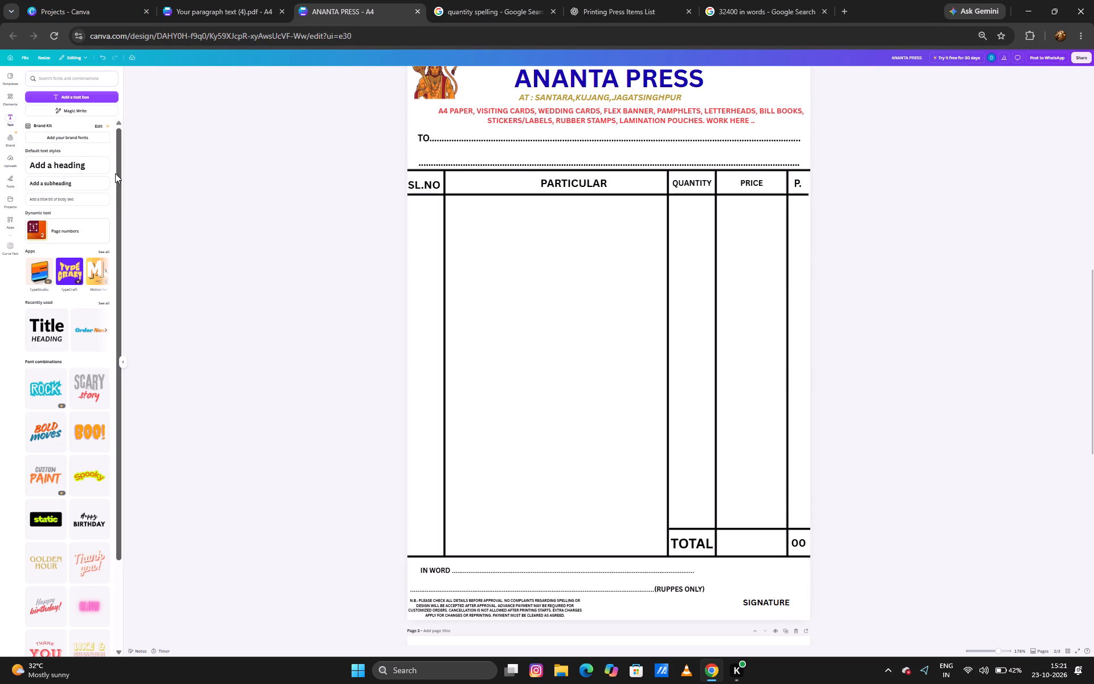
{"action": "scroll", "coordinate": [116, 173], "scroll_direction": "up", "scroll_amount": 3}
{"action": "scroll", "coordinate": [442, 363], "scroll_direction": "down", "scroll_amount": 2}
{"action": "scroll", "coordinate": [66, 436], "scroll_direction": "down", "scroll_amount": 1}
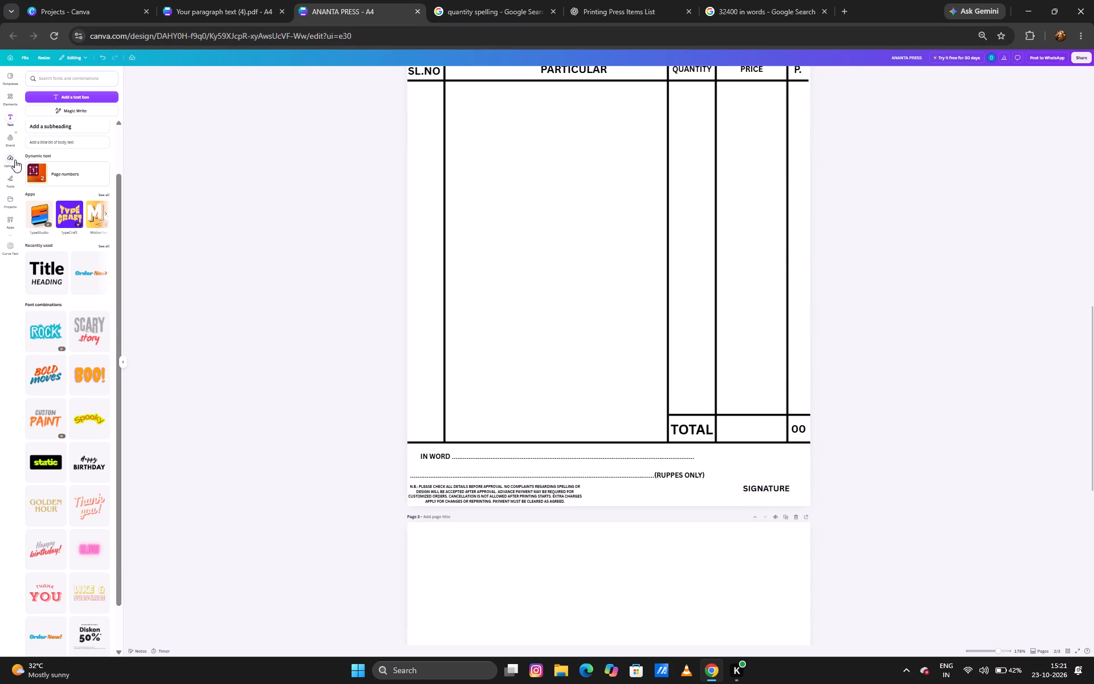
Open the list of existing projects and examine the filled bill on page 1 at closer and wider zoom.
{"action": "left_click", "coordinate": [10, 203]}
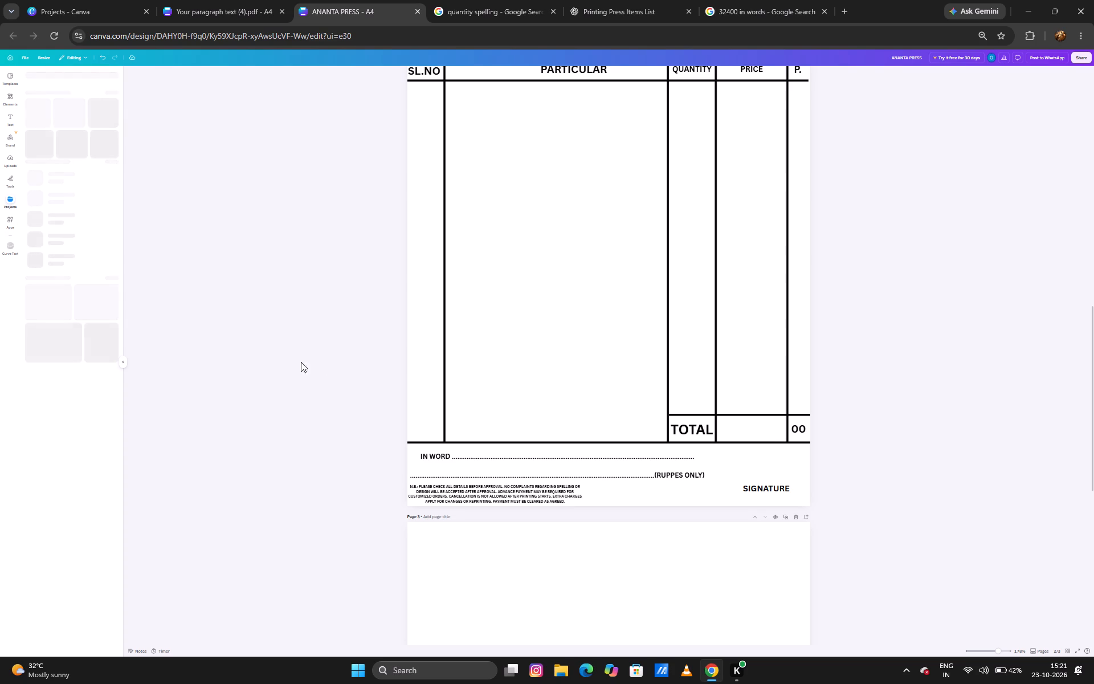
{"action": "scroll", "coordinate": [247, 308], "scroll_direction": "up", "scroll_amount": 5}
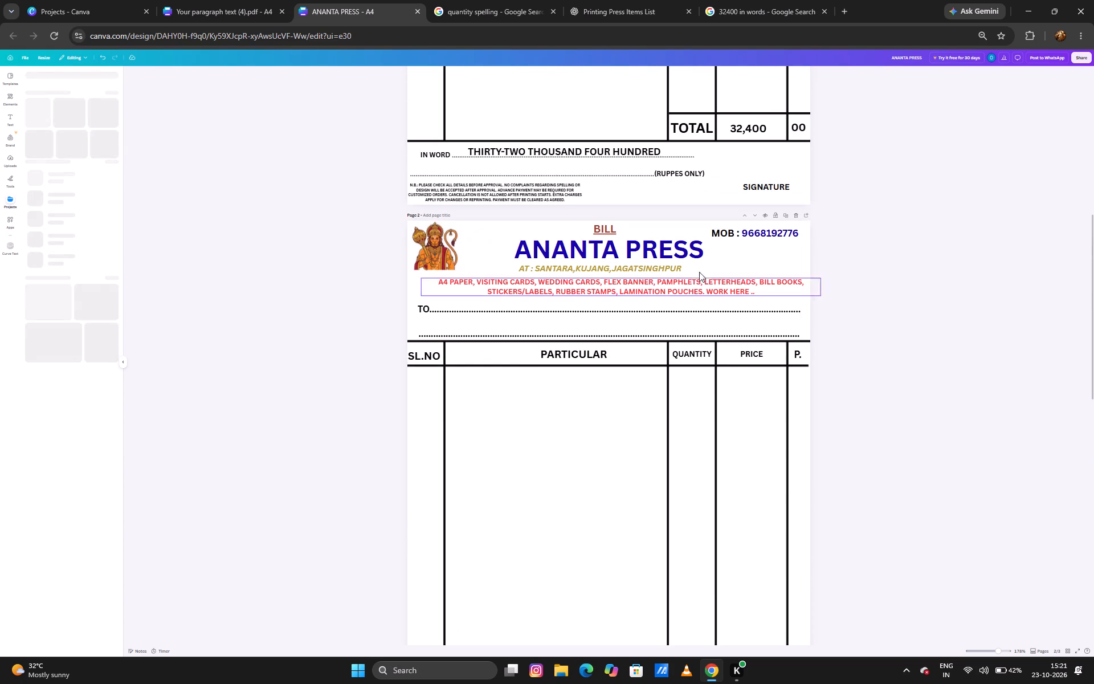
{"action": "scroll", "coordinate": [650, 291], "scroll_direction": "up", "scroll_amount": 4}
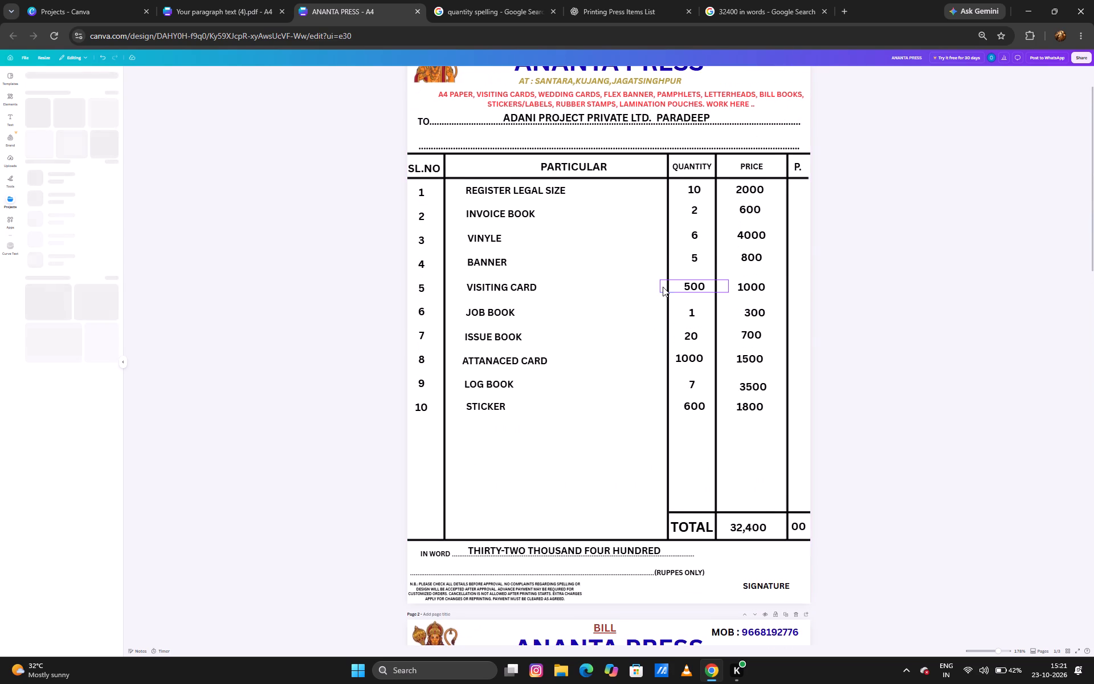
{"action": "key", "text": "ctrl+equal"}
{"action": "key", "text": "ctrl+equal"}
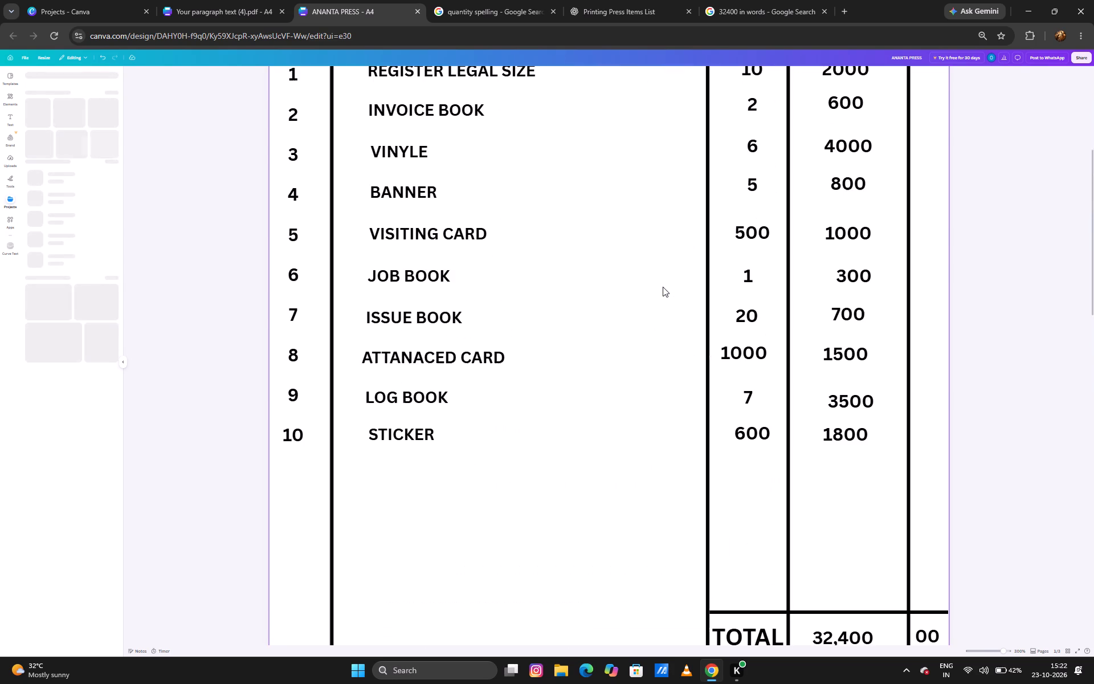
{"action": "left_click", "coordinate": [190, 225]}
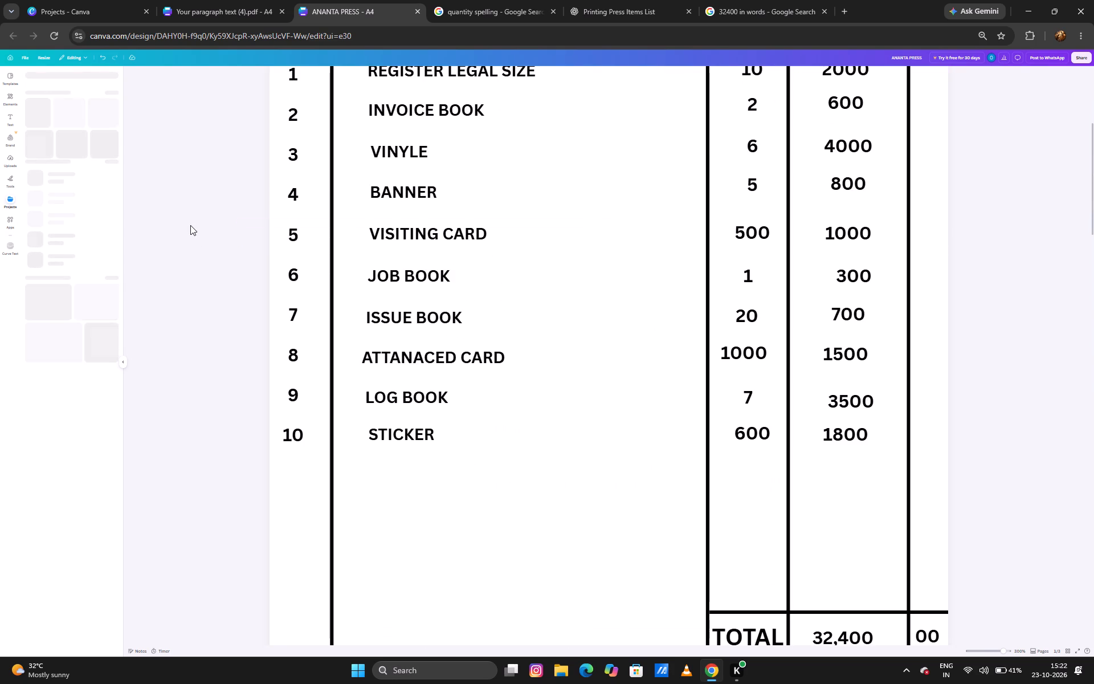
{"action": "key", "text": "ctrl+equal"}
{"action": "key", "text": "ctrl+equal"}
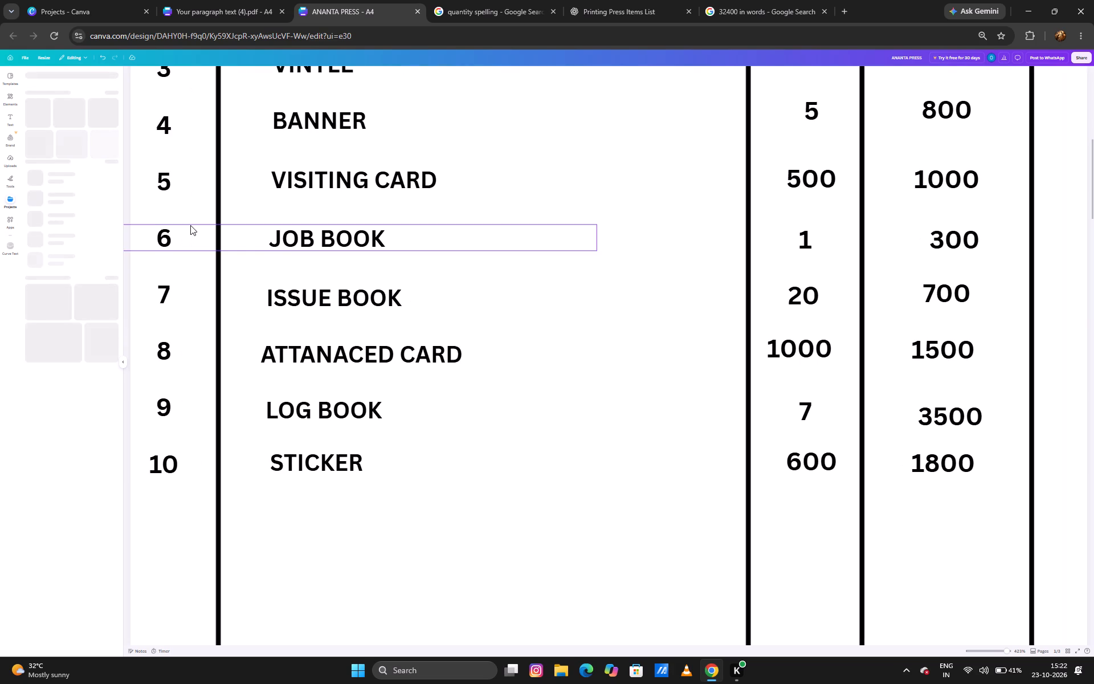
{"action": "key", "text": "ctrl+minus"}
{"action": "key", "text": "ctrl+minus"}
{"action": "key", "text": "ctrl+minus"}
{"action": "key", "text": "ctrl+minus"}
{"action": "key", "text": "ctrl+minus"}
{"action": "key", "text": "ctrl+minus"}
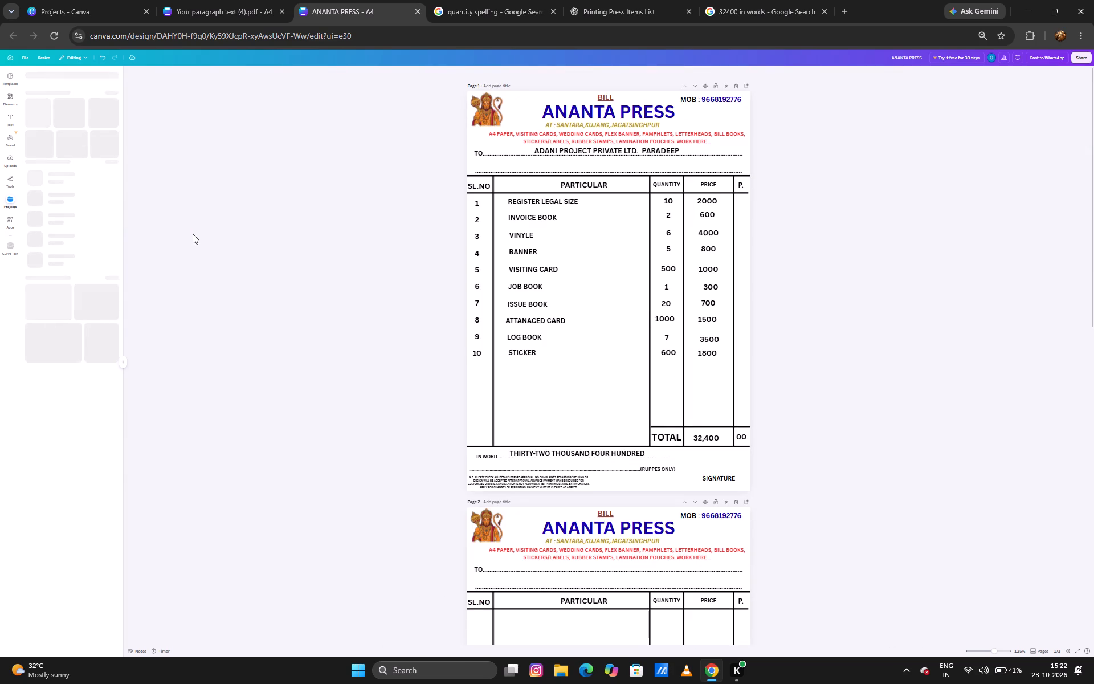
{"action": "scroll", "coordinate": [193, 234], "scroll_direction": "up", "scroll_amount": 4}
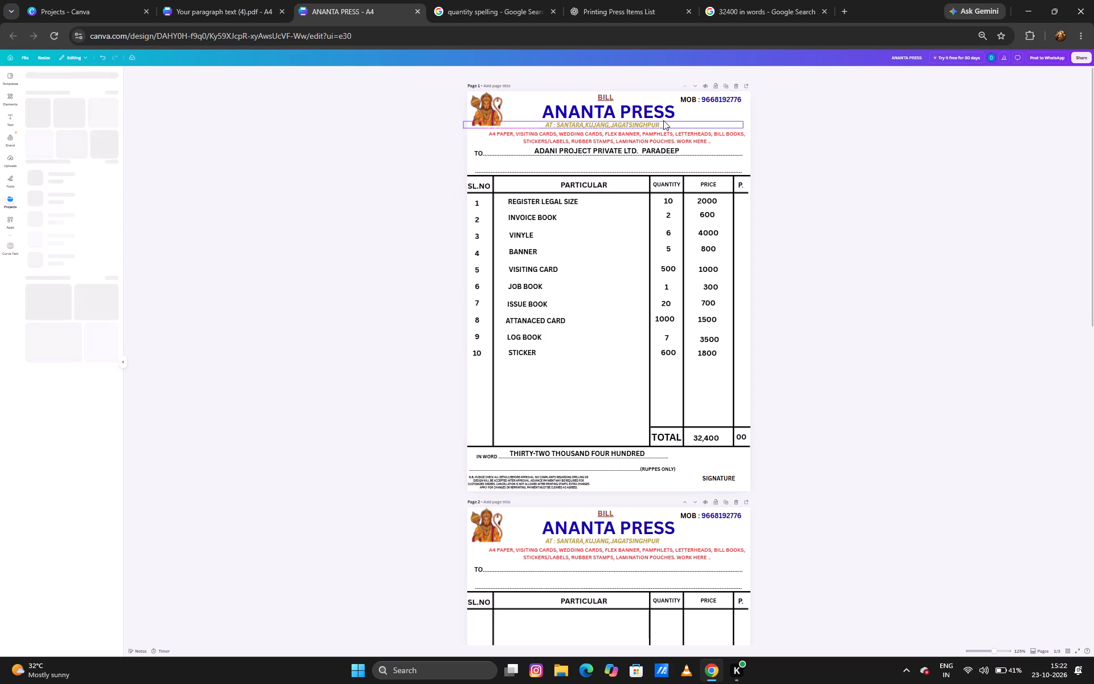
Retry loading the projects list and check the computer's Wi-Fi connection to the vivo T2x 5G network.
{"action": "left_click", "coordinate": [3, 194]}
{"action": "left_click", "coordinate": [7, 196]}
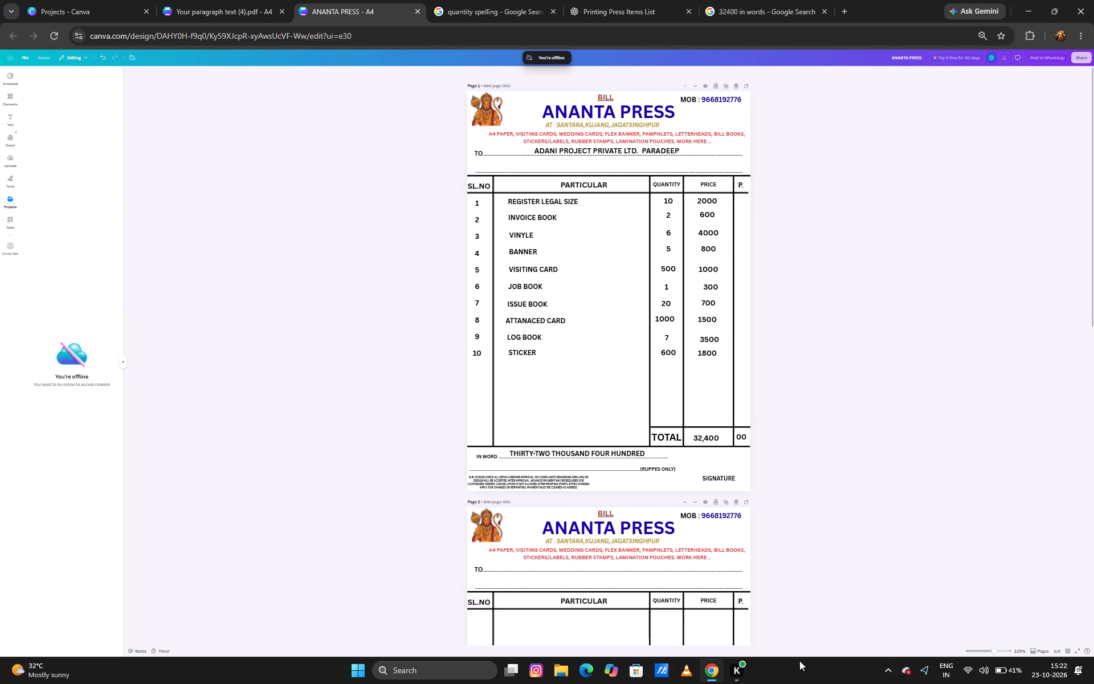
{"action": "left_click", "coordinate": [992, 677]}
{"action": "left_click", "coordinate": [970, 675]}
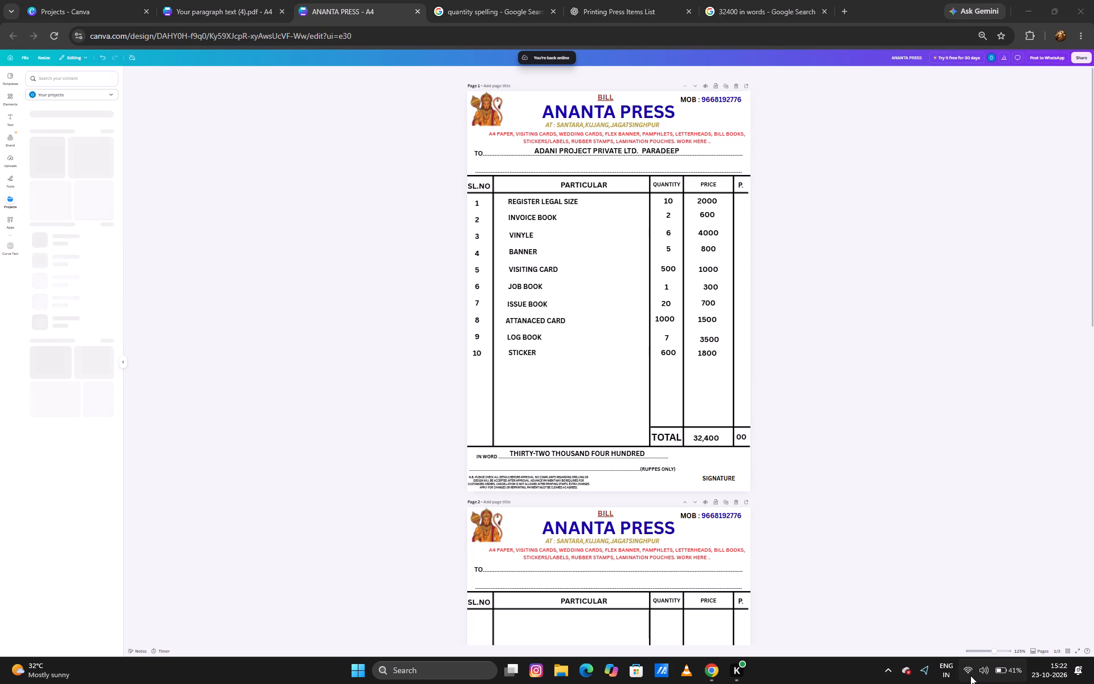
{"action": "left_click", "coordinate": [948, 459]}
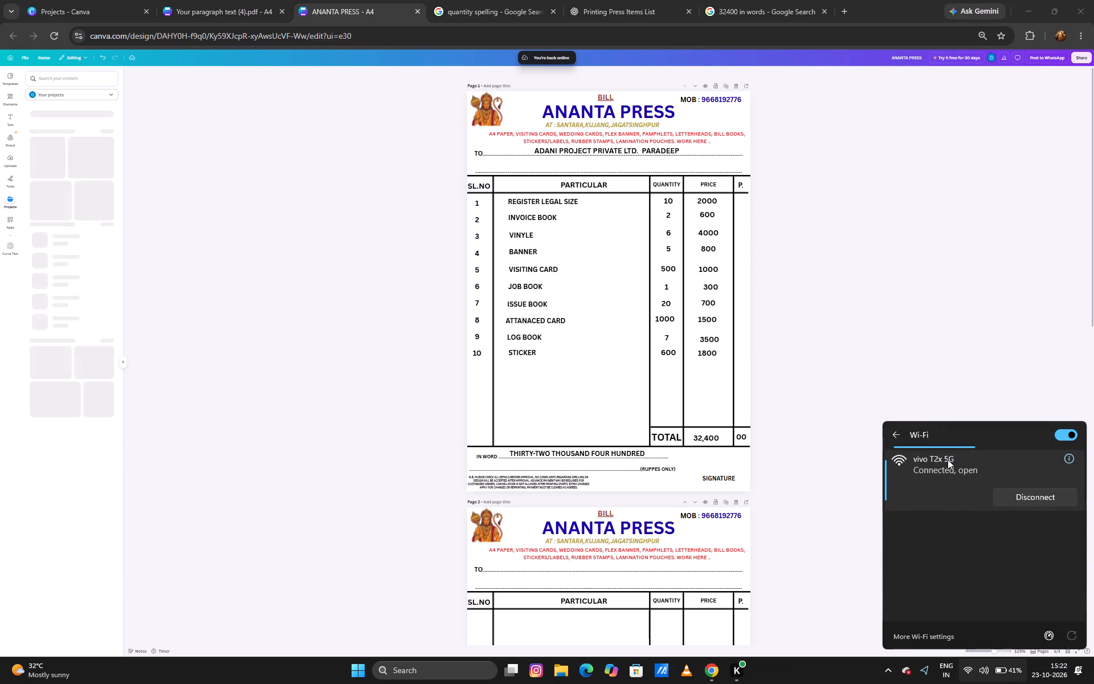
{"action": "left_click", "coordinate": [879, 315]}
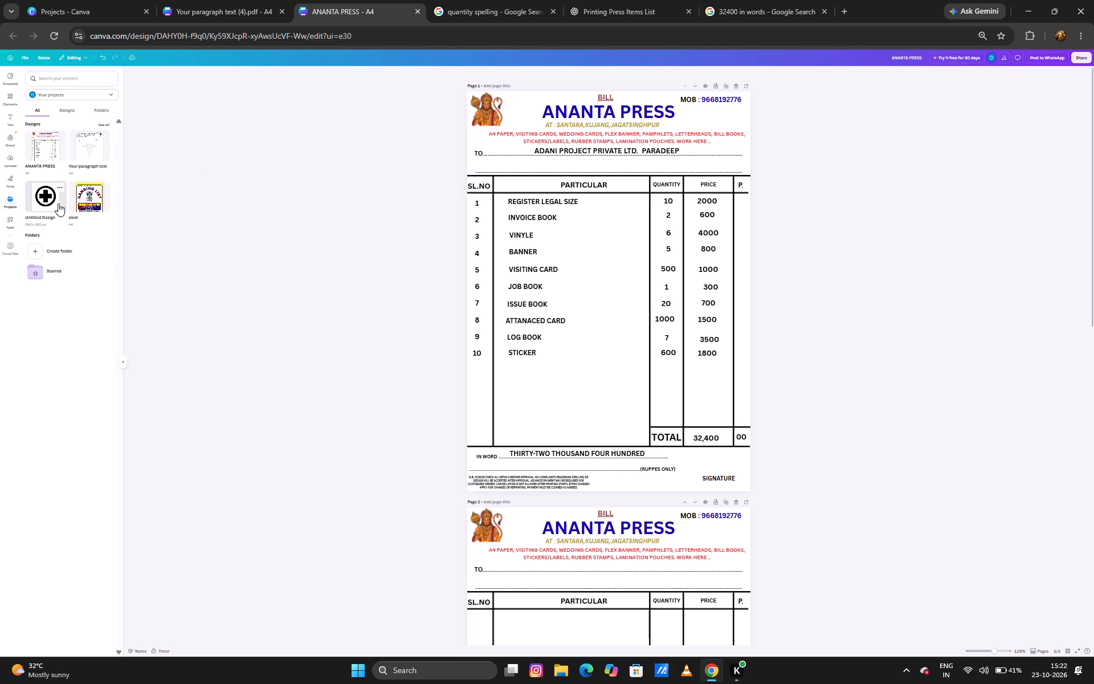
Add the existing "Your paragraph text" design from the projects as a new page after page 1.
{"action": "left_click", "coordinate": [85, 157]}
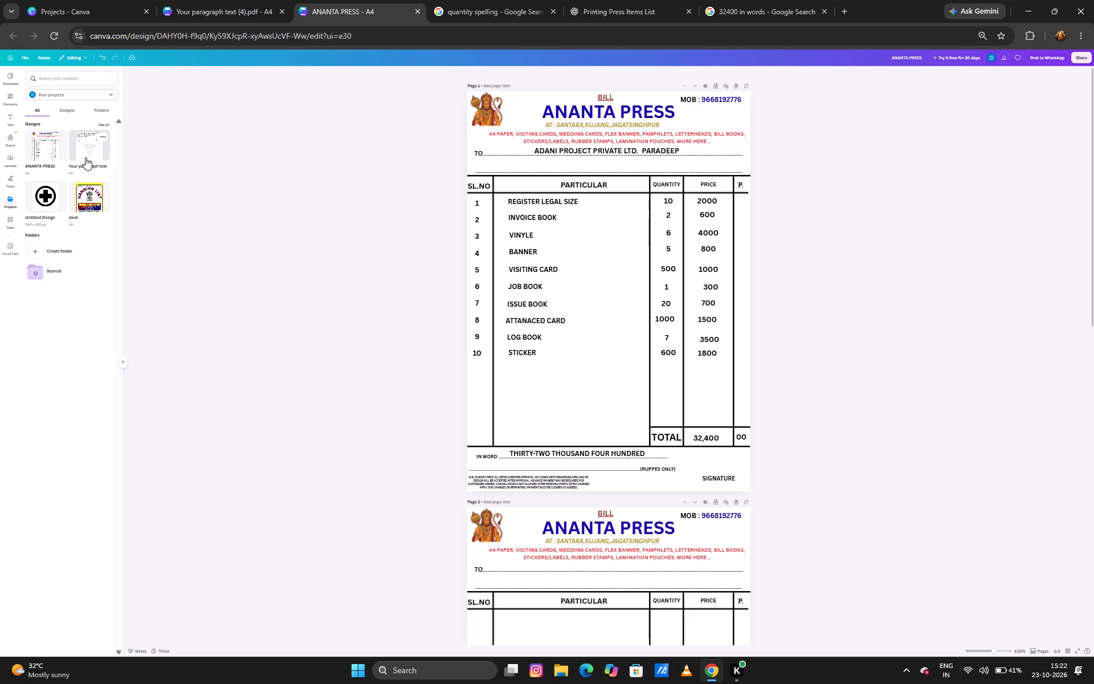
{"action": "left_click", "coordinate": [92, 146]}
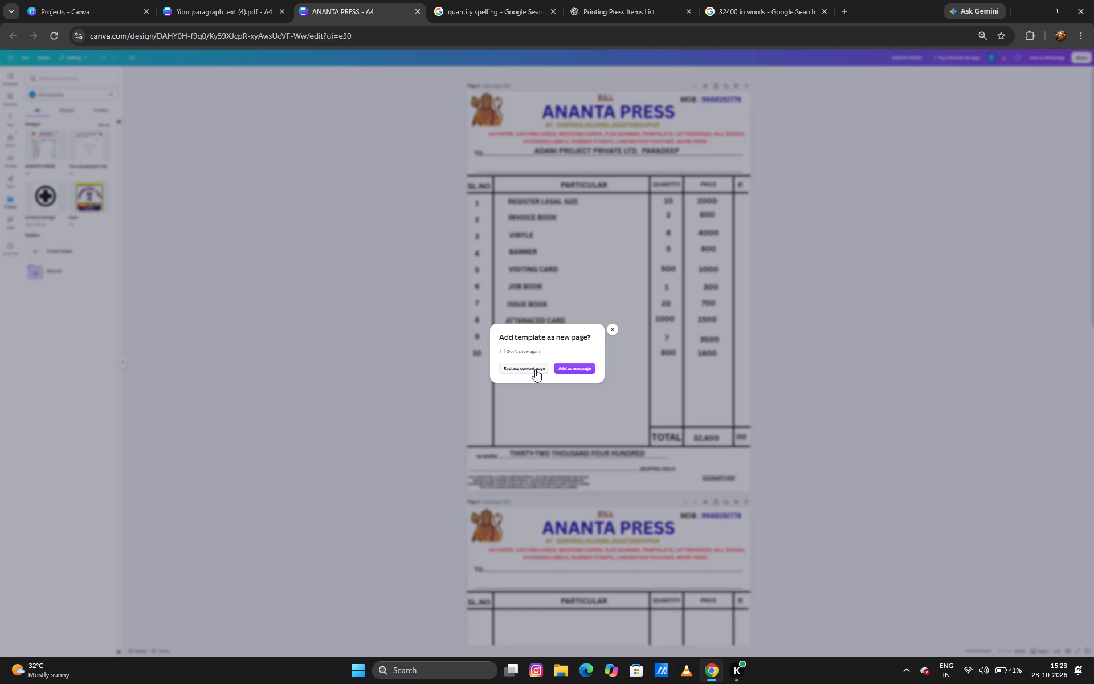
{"action": "left_click", "coordinate": [564, 370]}
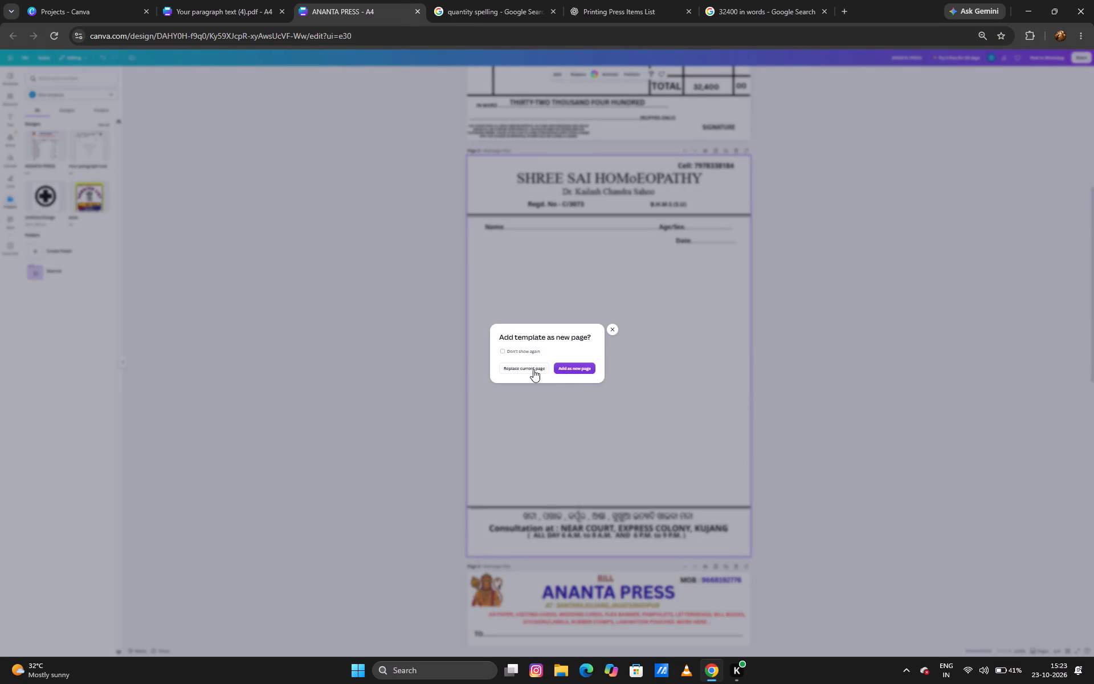
{"action": "left_click", "coordinate": [613, 332]}
Look over the inserted SHREE SAI letterhead page, examining its layout, footer and enlarged header.
{"action": "scroll", "coordinate": [600, 331], "scroll_direction": "up", "scroll_amount": 1}
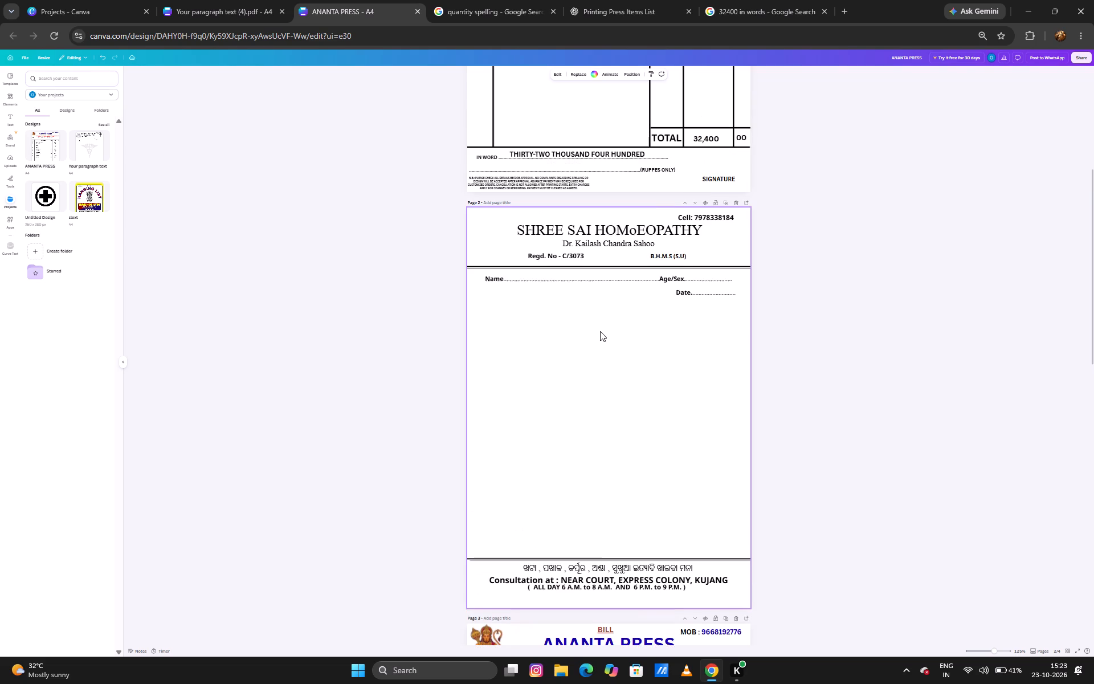
{"action": "scroll", "coordinate": [600, 332], "scroll_direction": "down", "scroll_amount": 3}
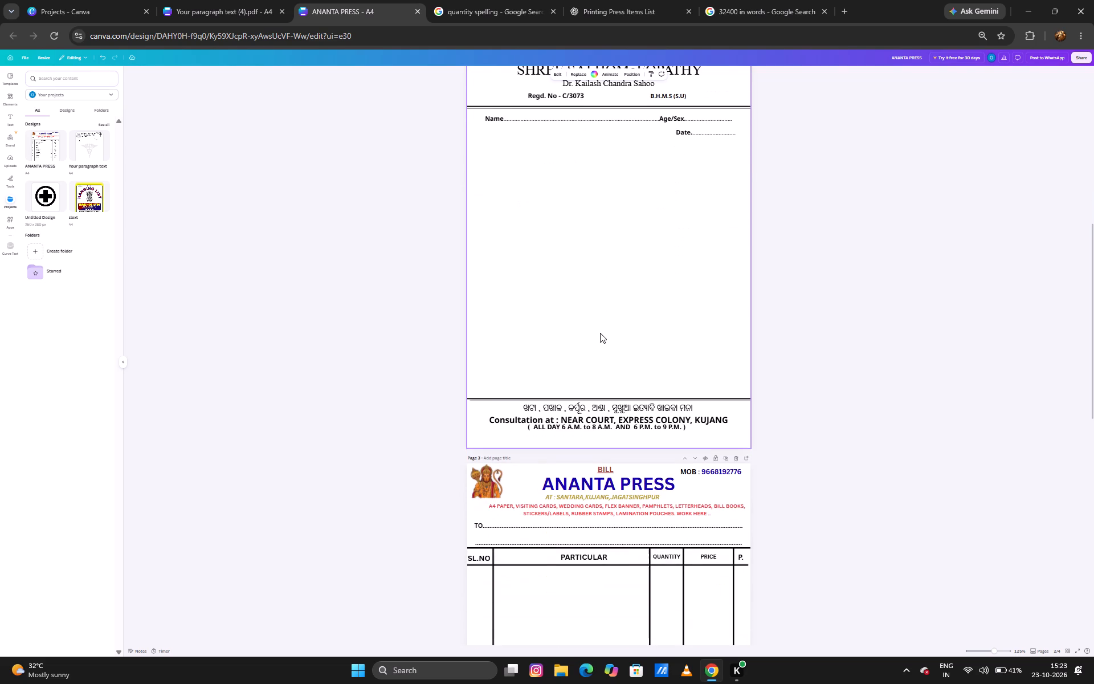
{"action": "scroll", "coordinate": [601, 333], "scroll_direction": "up", "scroll_amount": 1}
{"action": "left_click", "coordinate": [601, 333]}
{"action": "double_click", "coordinate": [601, 330]}
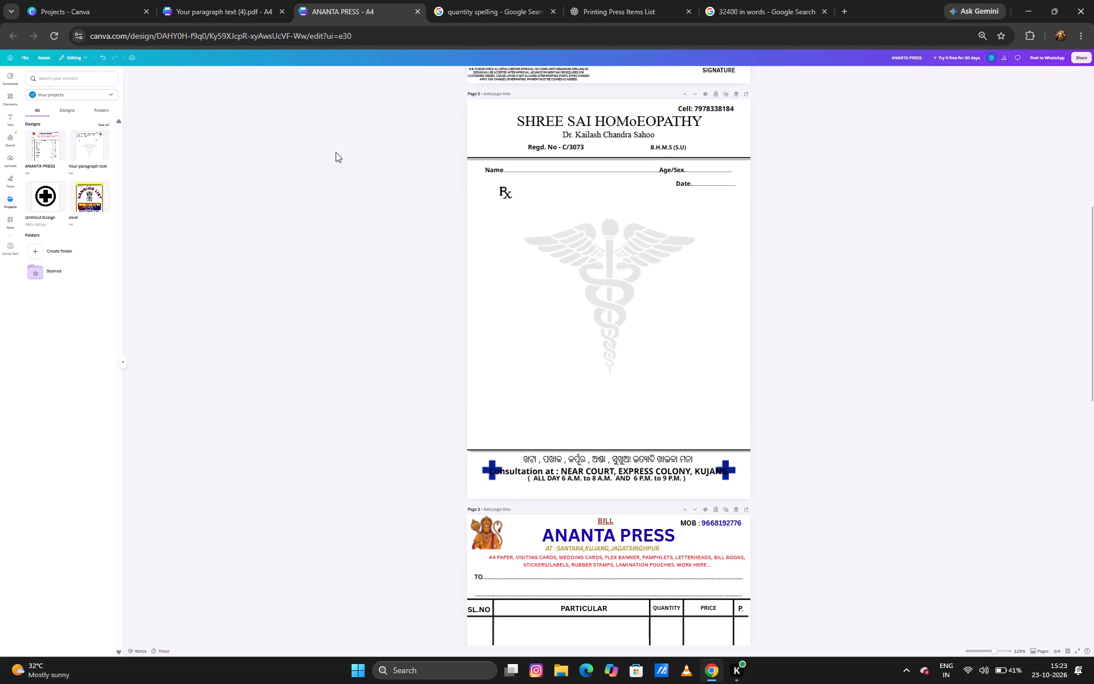
{"action": "left_click", "coordinate": [489, 144]}
{"action": "left_click", "coordinate": [488, 122]}
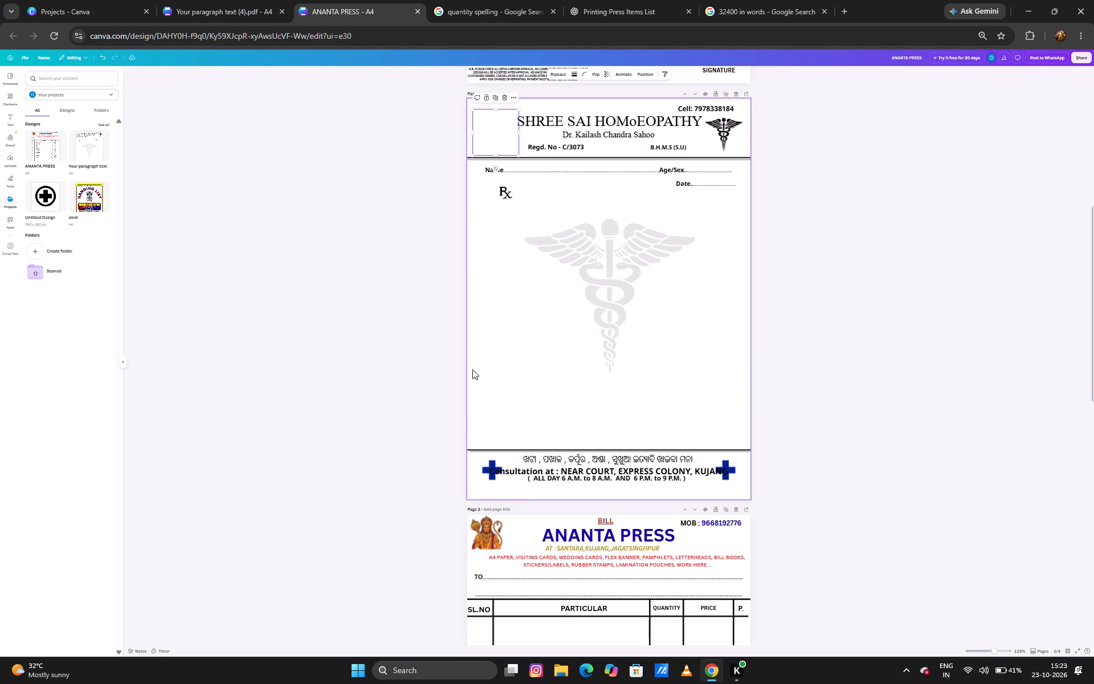
{"action": "scroll", "coordinate": [640, 400], "scroll_direction": "up", "scroll_amount": 3, "text": "ctrl"}
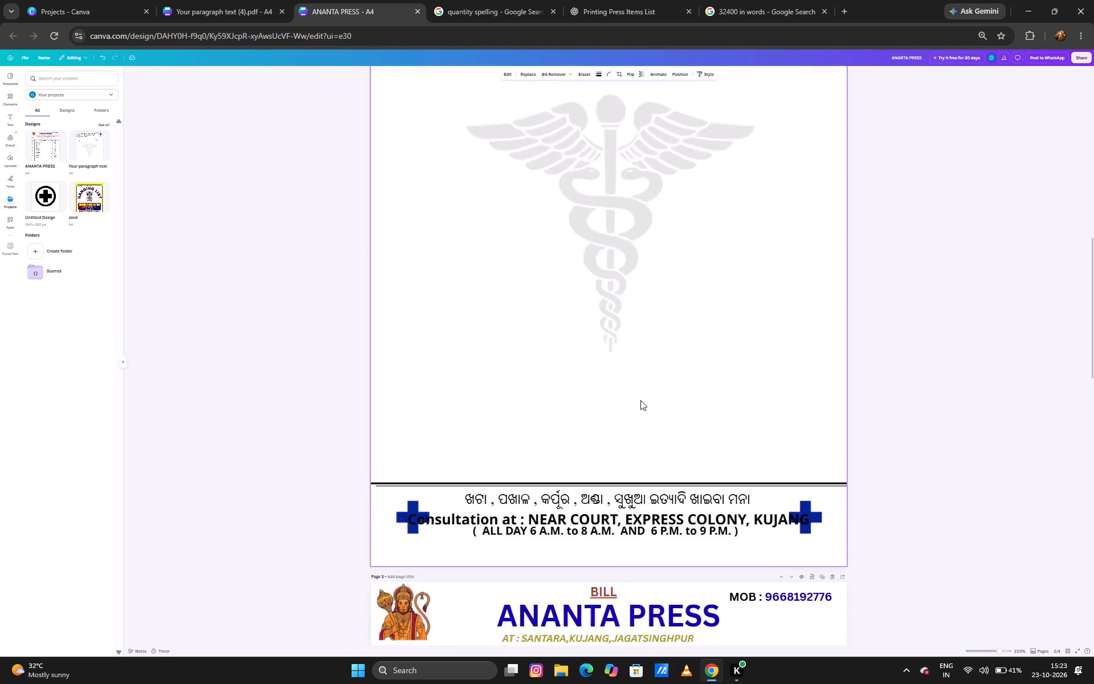
{"action": "scroll", "coordinate": [640, 400], "scroll_direction": "up", "scroll_amount": 1, "text": "ctrl"}
{"action": "scroll", "coordinate": [648, 406], "scroll_direction": "up", "scroll_amount": 7}
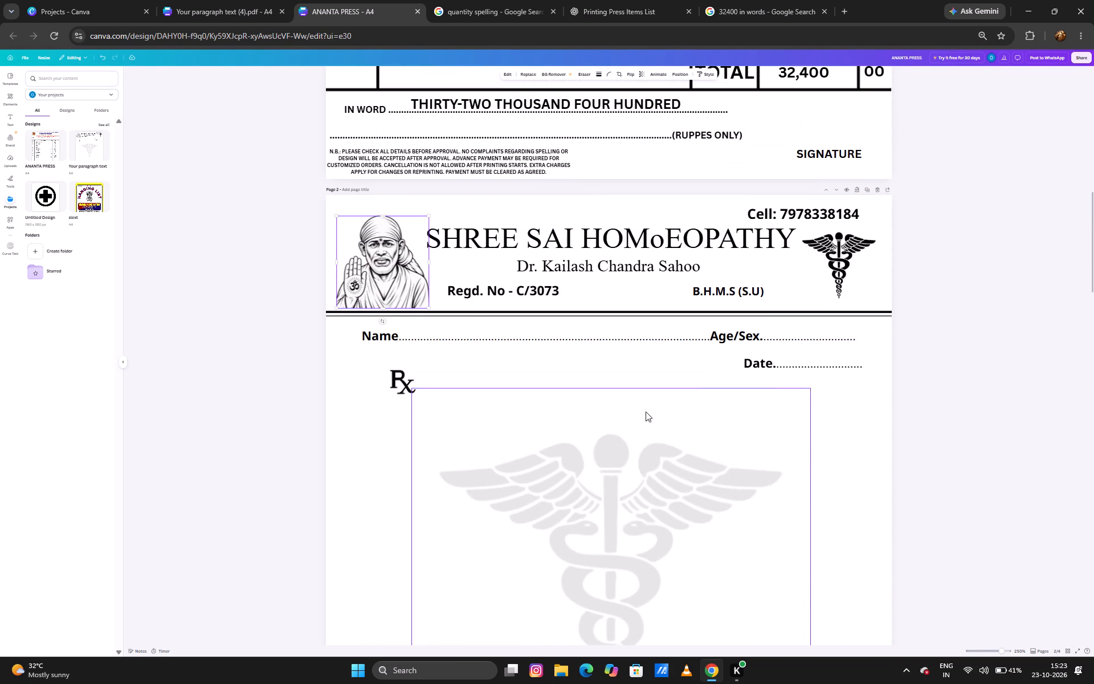
Remove the lowercase o from the clinic heading on page 2 and select the whole line SHREE SAI HOMEOPATHY.
{"action": "left_click", "coordinate": [658, 248]}
{"action": "double_click", "coordinate": [661, 244]}
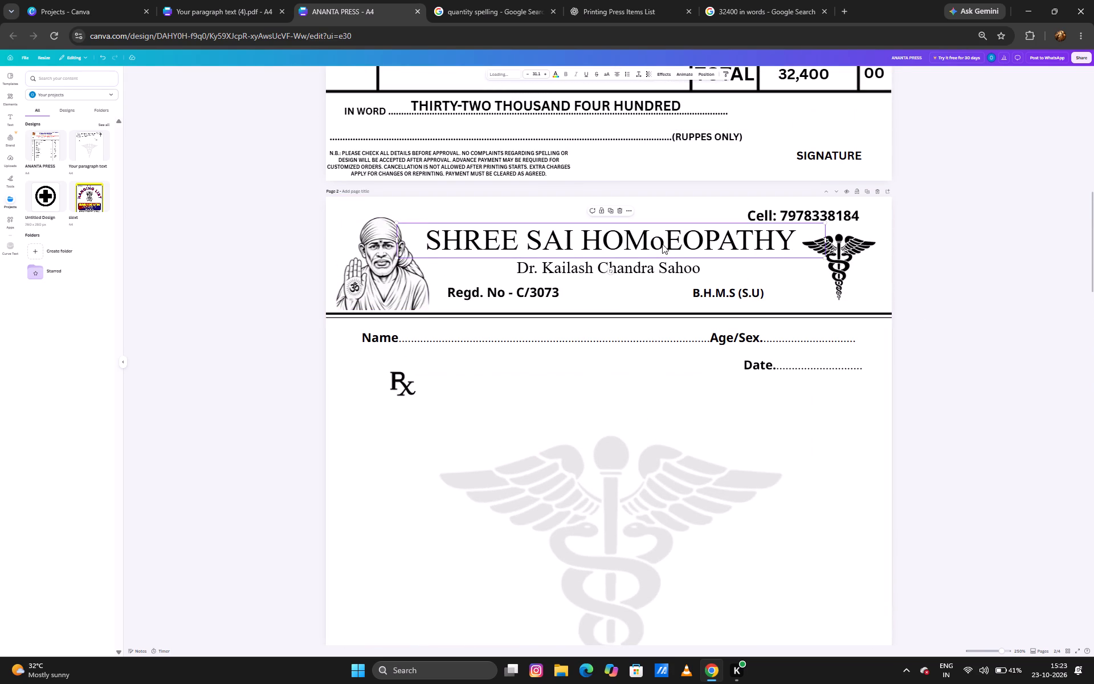
{"action": "left_click", "coordinate": [684, 241]}
{"action": "left_click", "coordinate": [662, 242]}
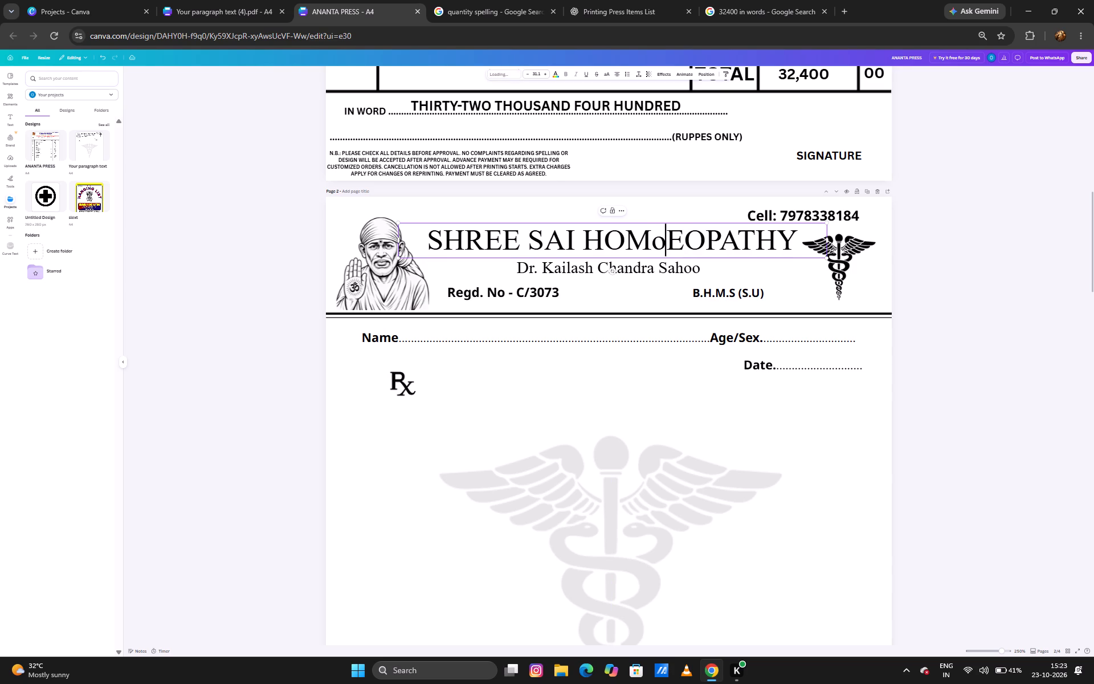
{"action": "key", "text": "BackSpace"}
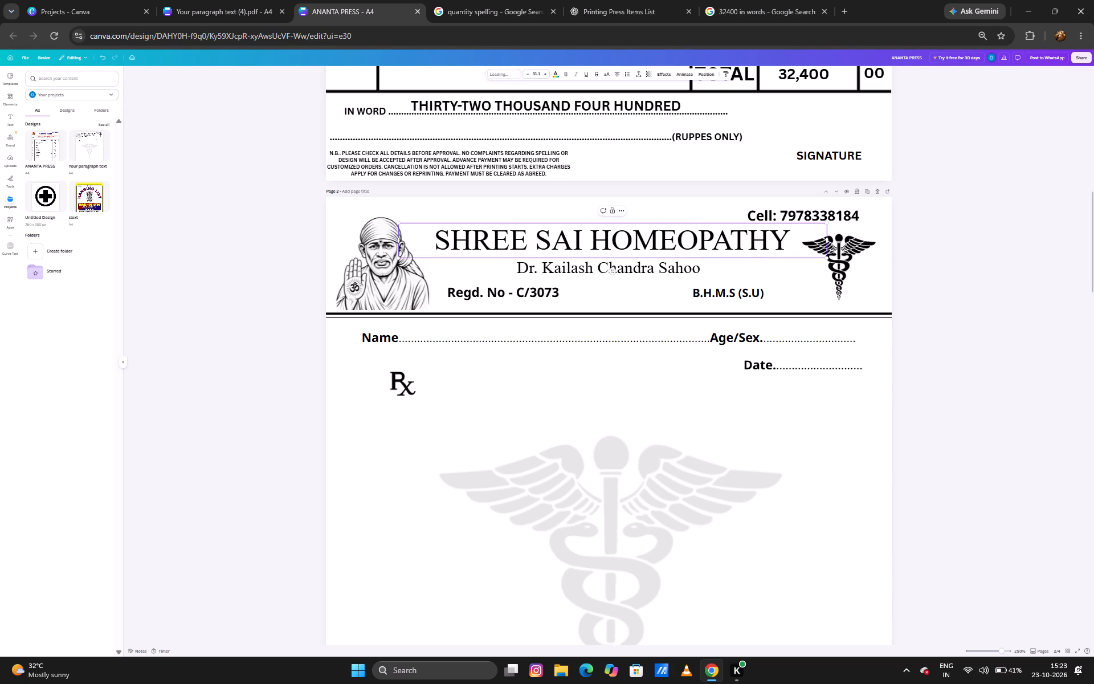
{"action": "left_click_drag", "start_coordinate": [781, 242], "coordinate": [780, 242]}
{"action": "left_click_drag", "start_coordinate": [780, 242], "coordinate": [424, 242]}
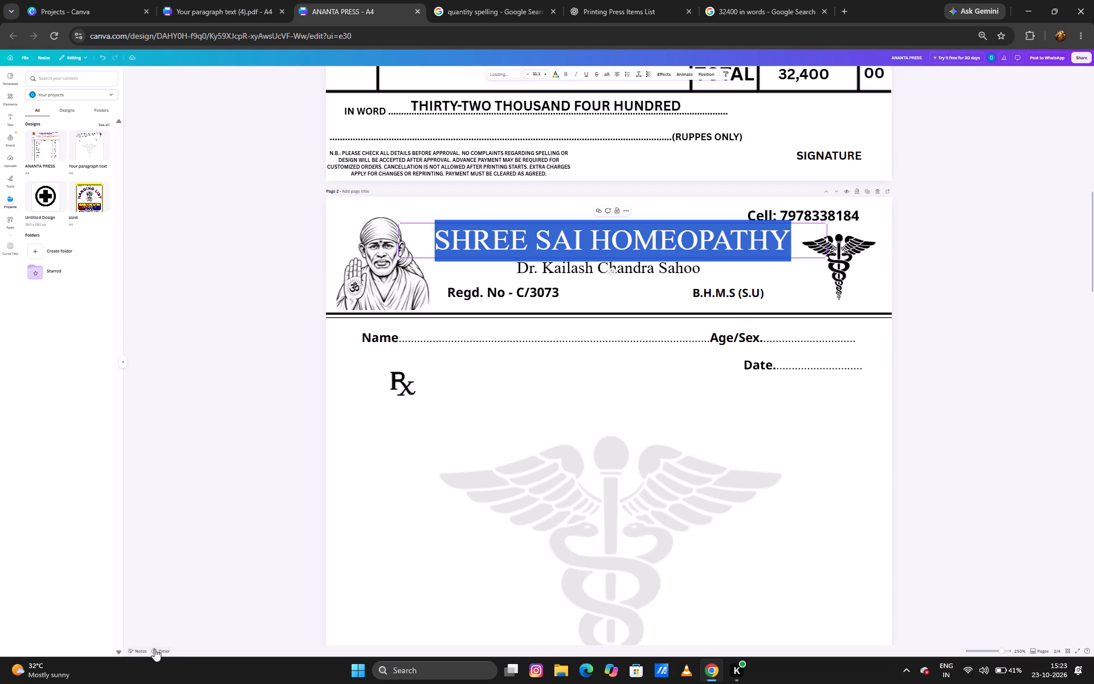
Look over the design's pages at several zoom levels, from the filled bill to the blank page 4.
{"action": "left_click", "coordinate": [998, 650]}
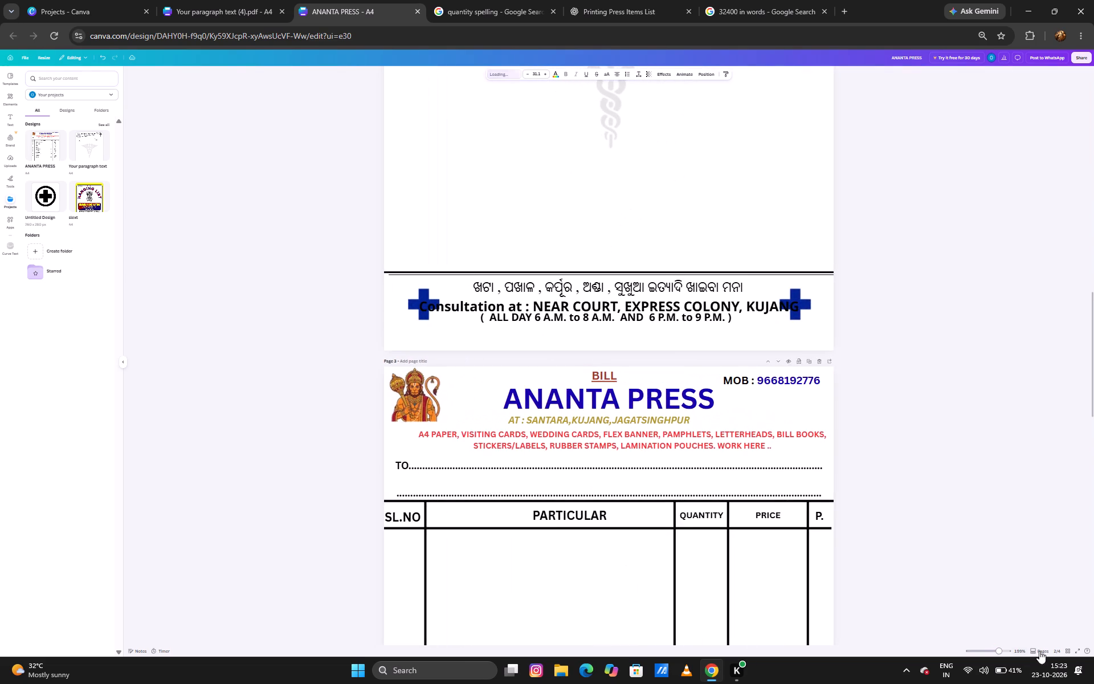
{"action": "left_click", "coordinate": [1067, 651]}
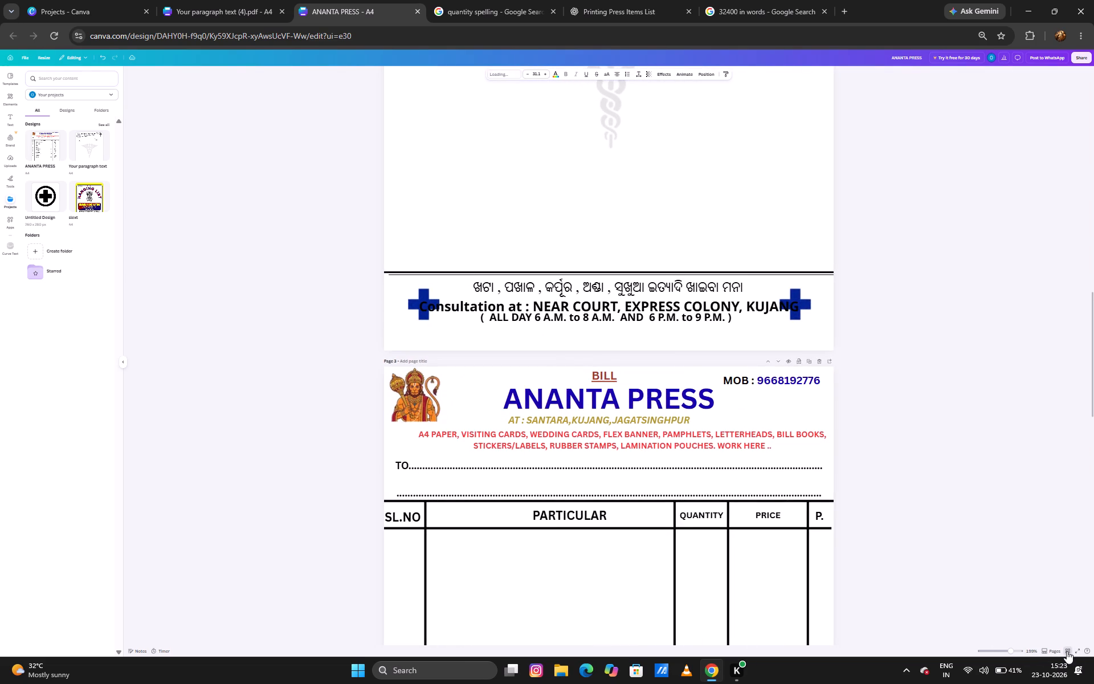
{"action": "left_click", "coordinate": [1067, 651]}
{"action": "scroll", "coordinate": [968, 294], "scroll_direction": "up", "scroll_amount": 8}
{"action": "scroll", "coordinate": [571, 239], "scroll_direction": "up", "scroll_amount": 8}
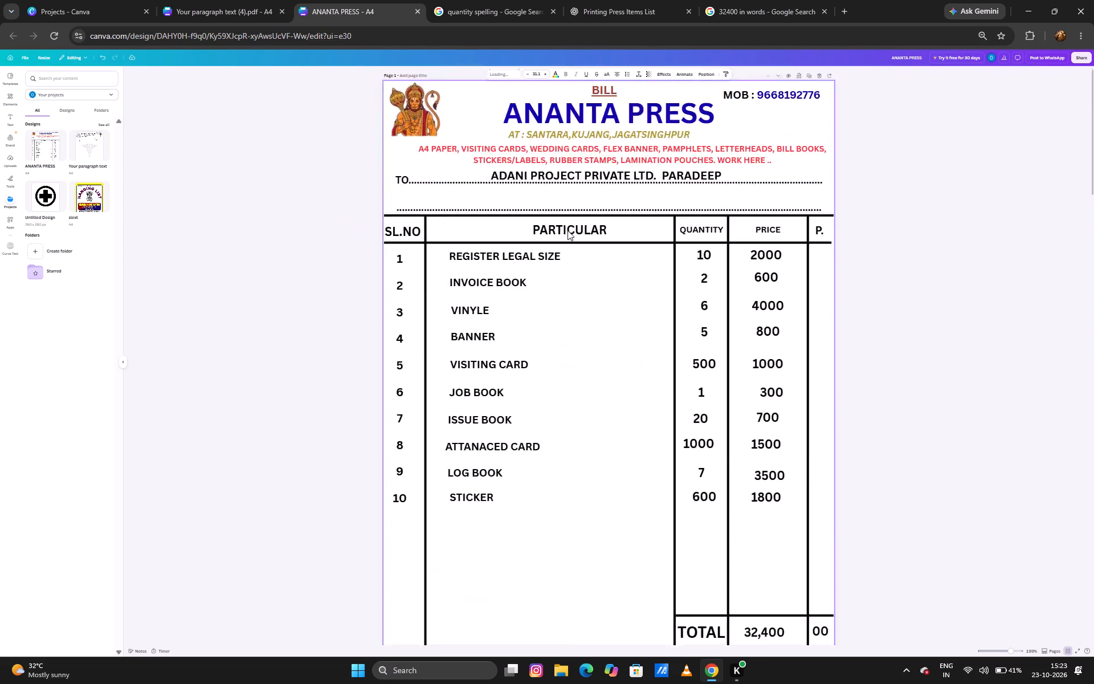
{"action": "scroll", "coordinate": [568, 230], "scroll_direction": "up", "scroll_amount": 2}
{"action": "left_click", "coordinate": [330, 257]}
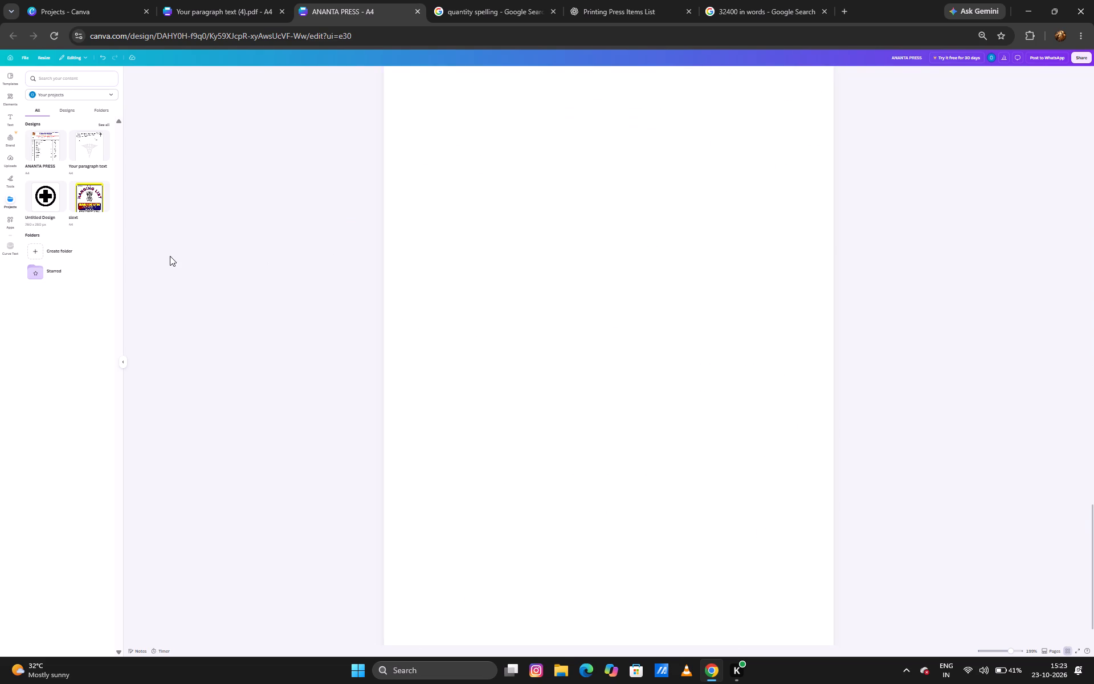
{"action": "key", "text": "ctrl+equal"}
{"action": "key", "text": "ctrl+equal"}
{"action": "key", "text": "ctrl+equal"}
{"action": "key", "text": "ctrl+minus"}
{"action": "key", "text": "ctrl+minus"}
{"action": "key", "text": "ctrl+minus"}
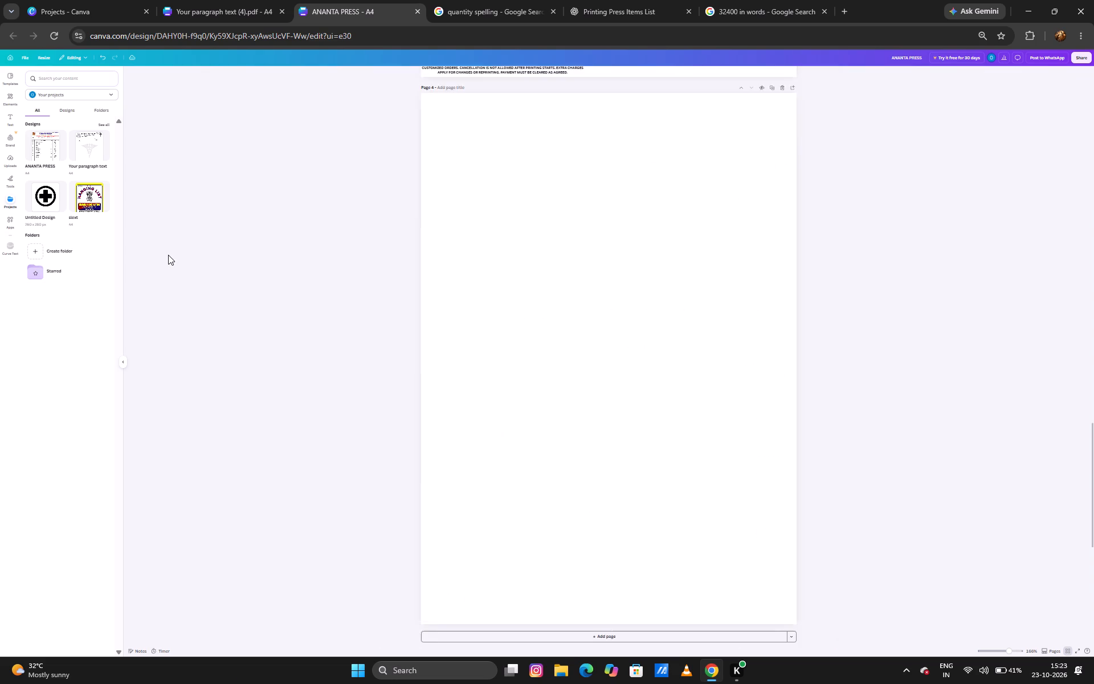
{"action": "key", "text": "ctrl+minus"}
{"action": "scroll", "coordinate": [172, 220], "scroll_direction": "up", "scroll_amount": 2}
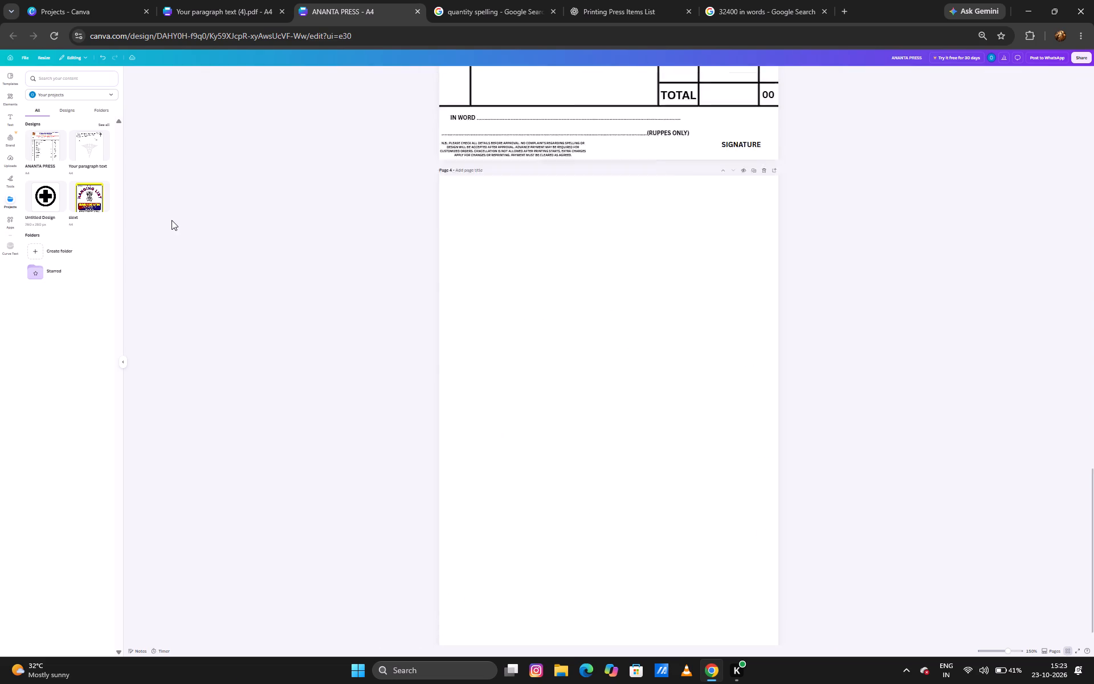
{"action": "scroll", "coordinate": [172, 220], "scroll_direction": "up", "scroll_amount": 3}
Switch to the Your paragraph text (4).pdf tab, enlarge the browser page zoom, and return to the ANANTA PRESS design.
{"action": "left_click", "coordinate": [203, 13]}
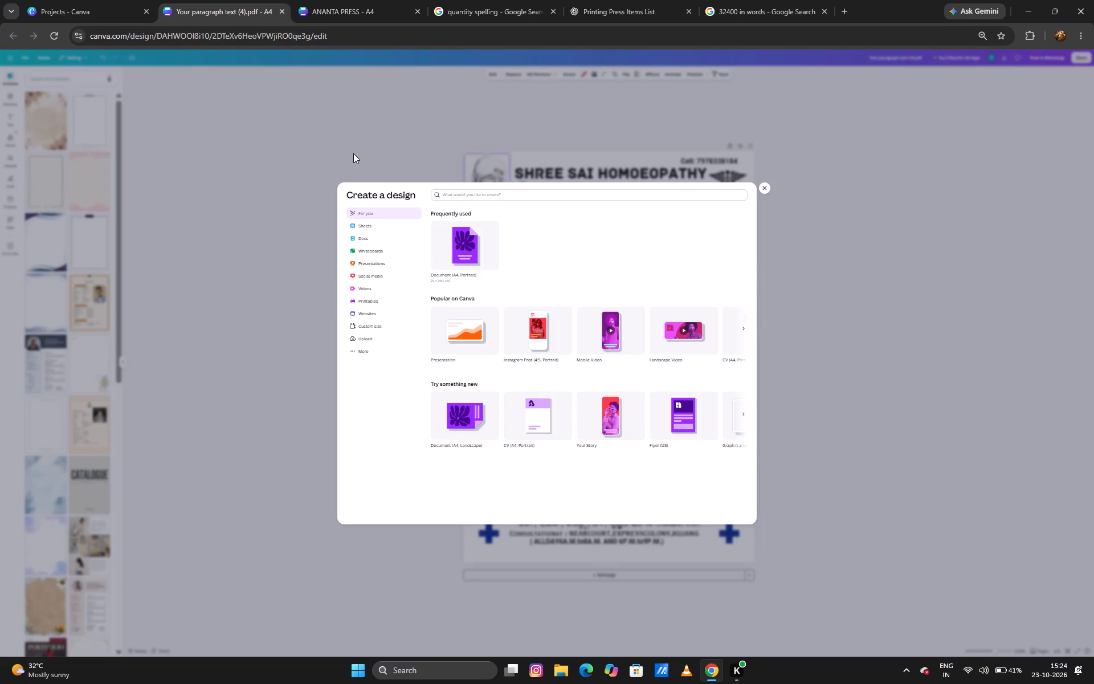
{"action": "key", "text": "ctrl+equal"}
{"action": "key", "text": "ctrl+equal"}
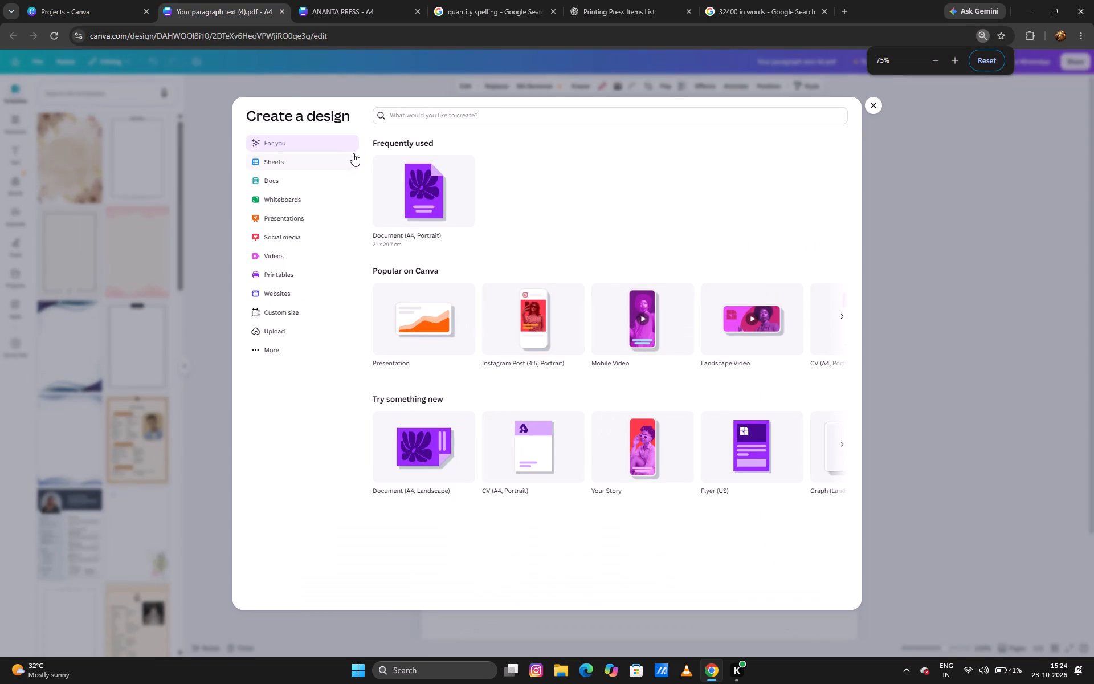
{"action": "key", "text": "ctrl+equal"}
{"action": "key", "text": "ctrl+equal"}
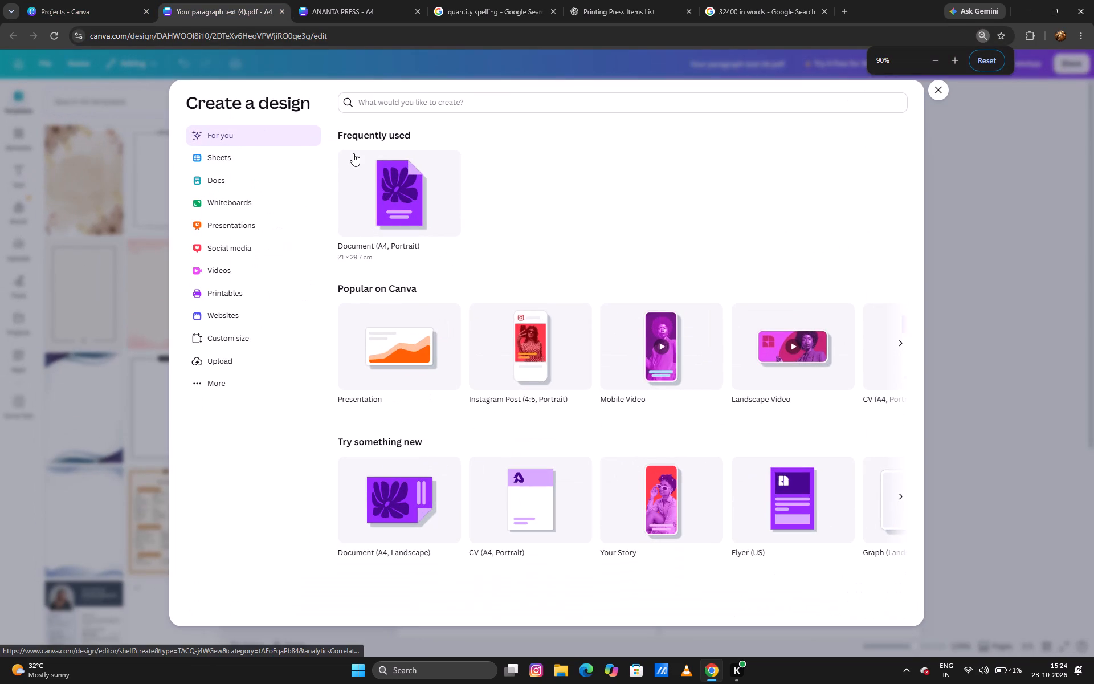
{"action": "key", "text": "ctrl+equal"}
{"action": "left_click", "coordinate": [315, 15]}
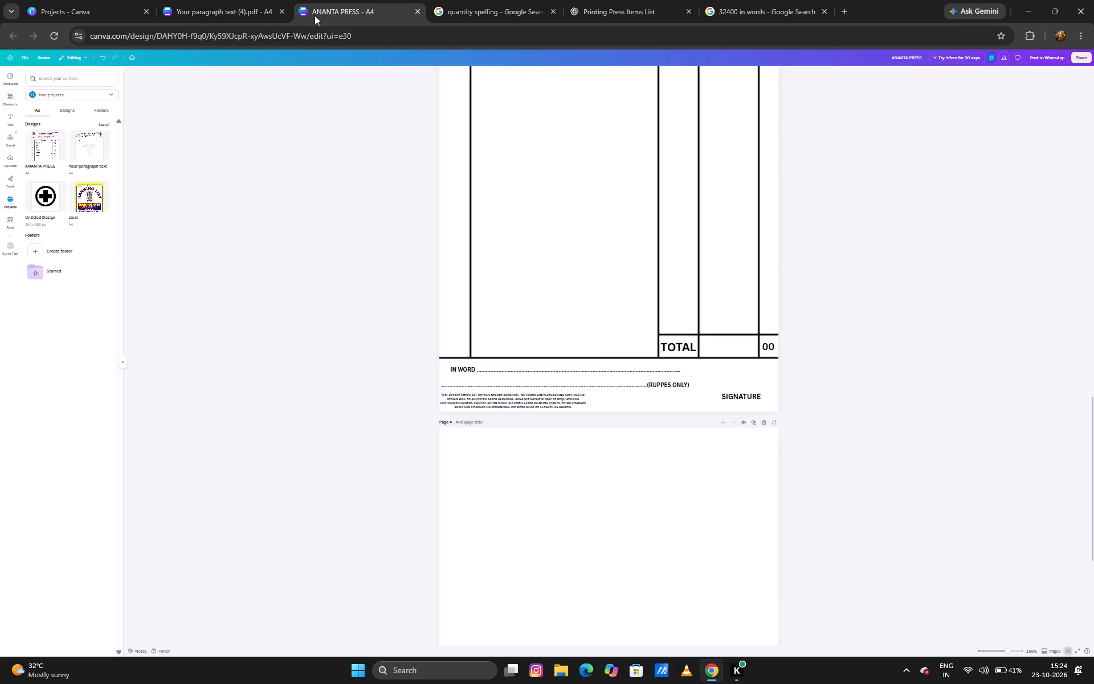
Move the saint drawing on page 2 into the page's top-left corner and enlarge it down to the double header line.
{"action": "scroll", "coordinate": [422, 220], "scroll_direction": "down", "scroll_amount": 10}
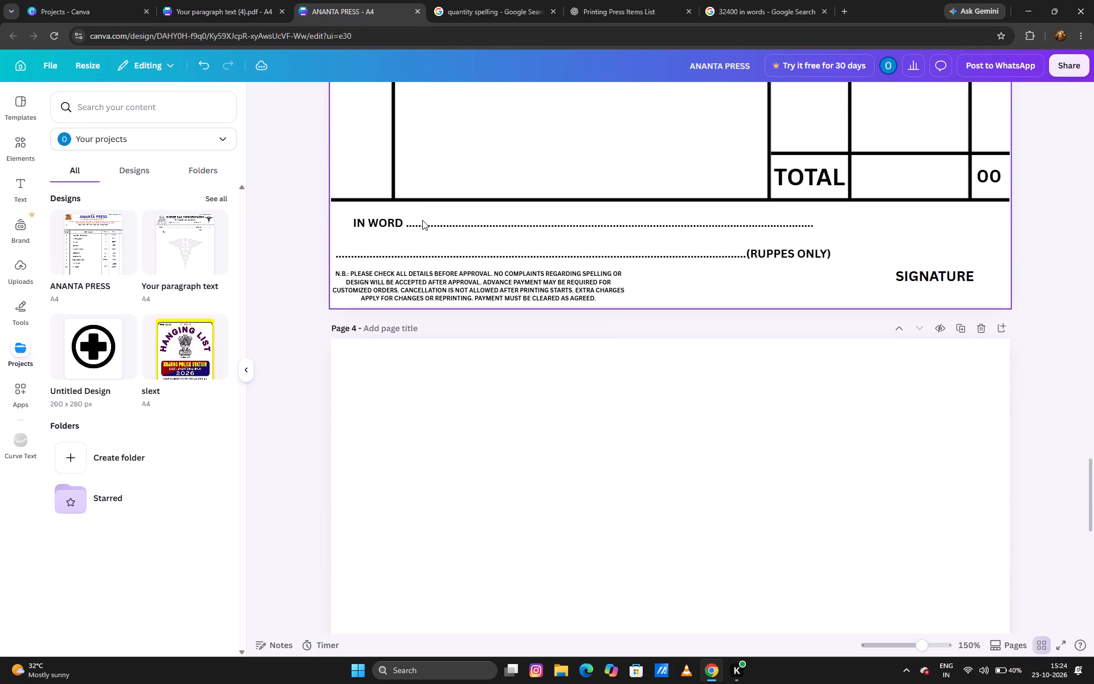
{"action": "scroll", "coordinate": [422, 220], "scroll_direction": "down", "scroll_amount": 15}
{"action": "scroll", "coordinate": [423, 234], "scroll_direction": "up", "scroll_amount": 9}
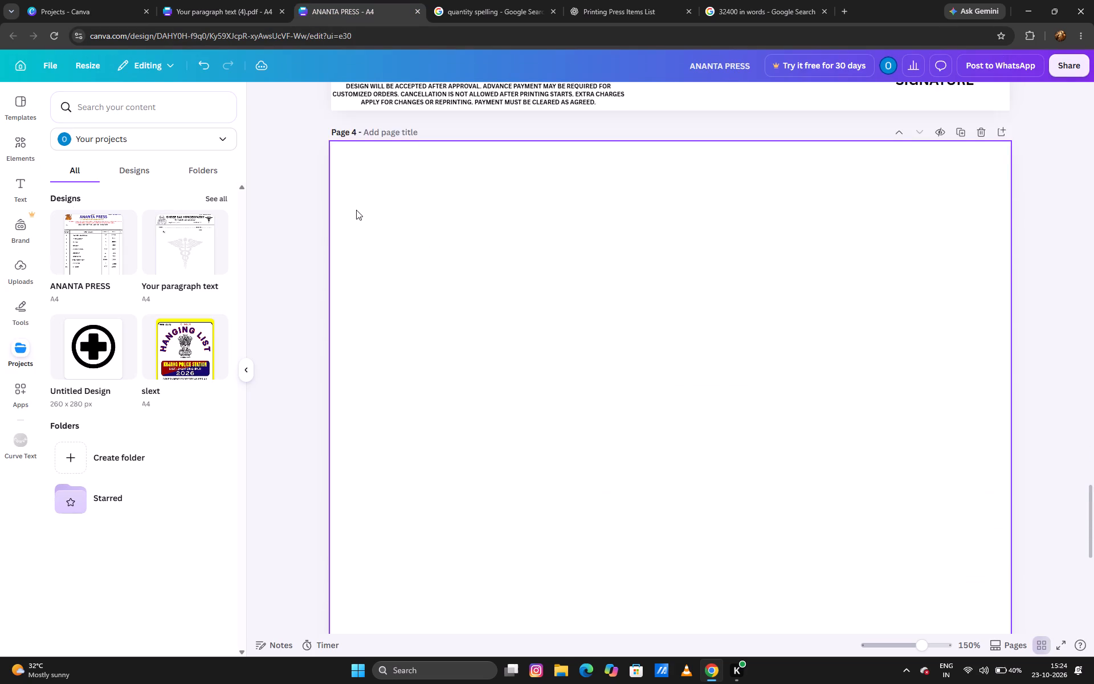
{"action": "scroll", "coordinate": [356, 210], "scroll_direction": "up", "scroll_amount": 20}
{"action": "scroll", "coordinate": [356, 210], "scroll_direction": "up", "scroll_amount": 12}
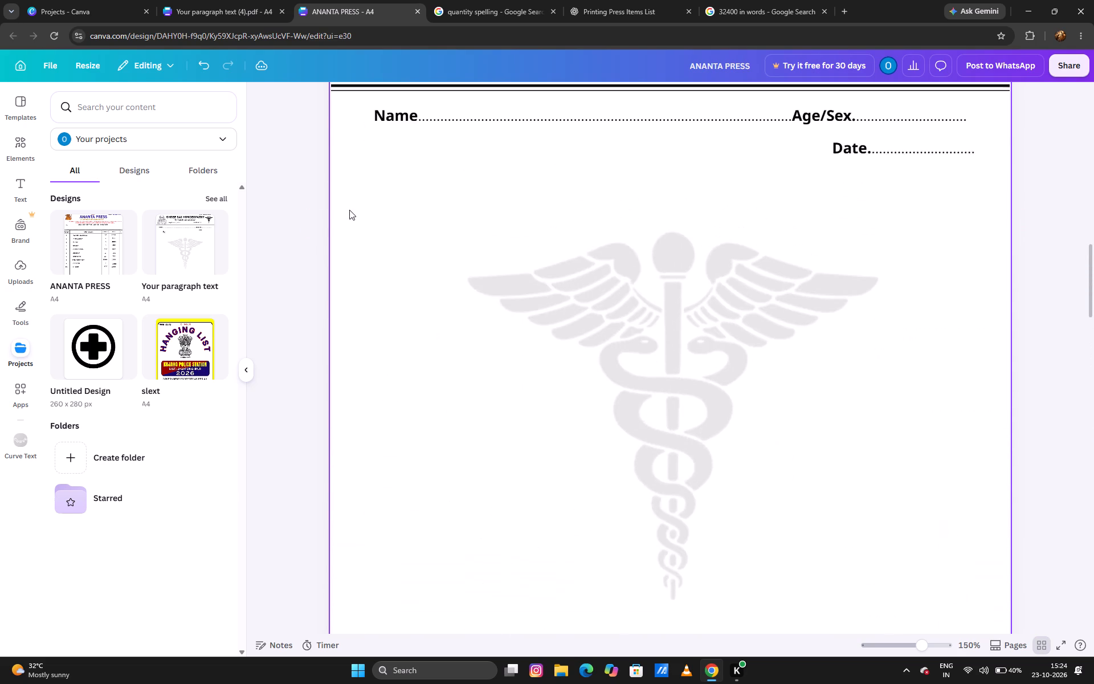
{"action": "scroll", "coordinate": [349, 210], "scroll_direction": "up", "scroll_amount": 4}
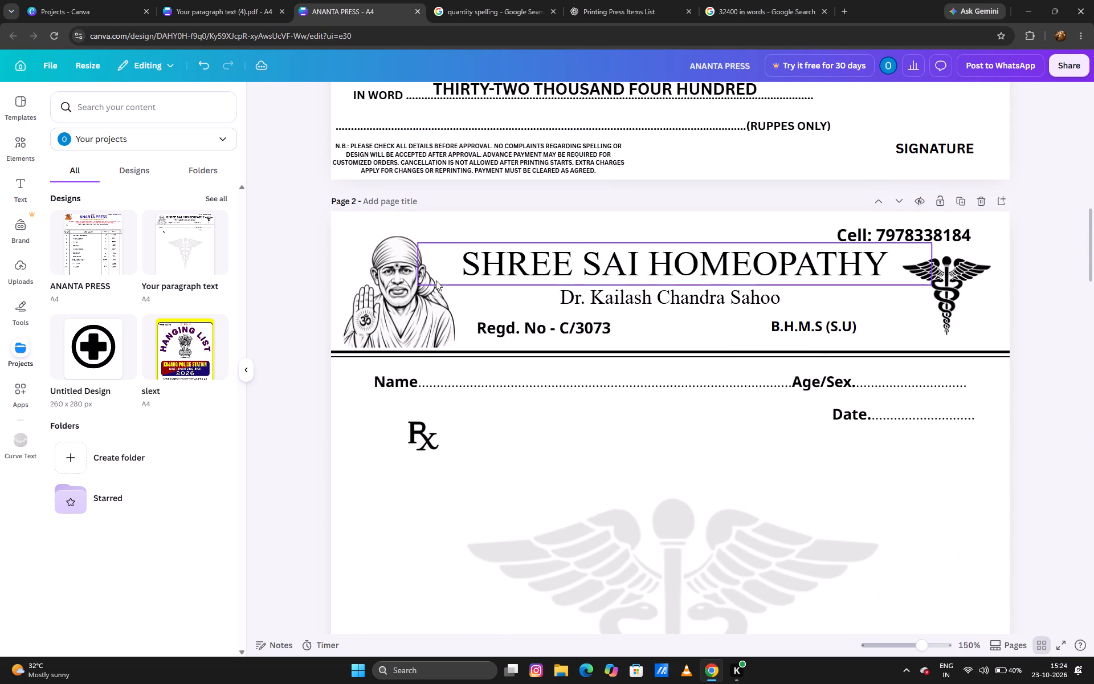
{"action": "left_click", "coordinate": [405, 293]}
{"action": "left_click", "coordinate": [456, 347]}
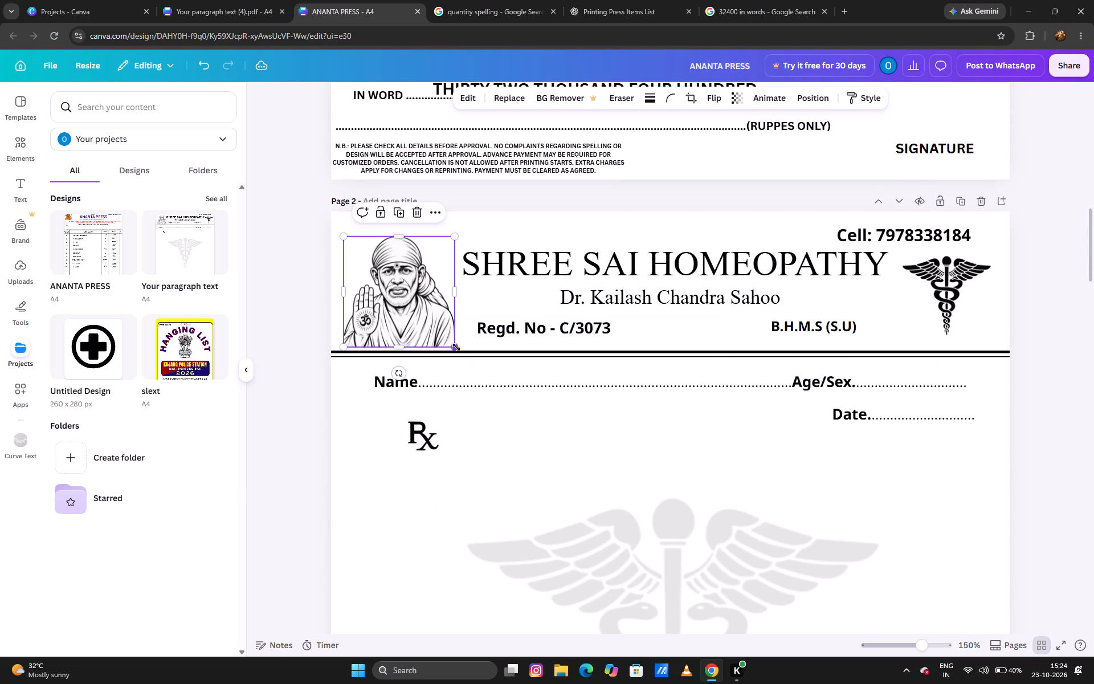
{"action": "left_click_drag", "start_coordinate": [419, 297], "coordinate": [414, 284]}
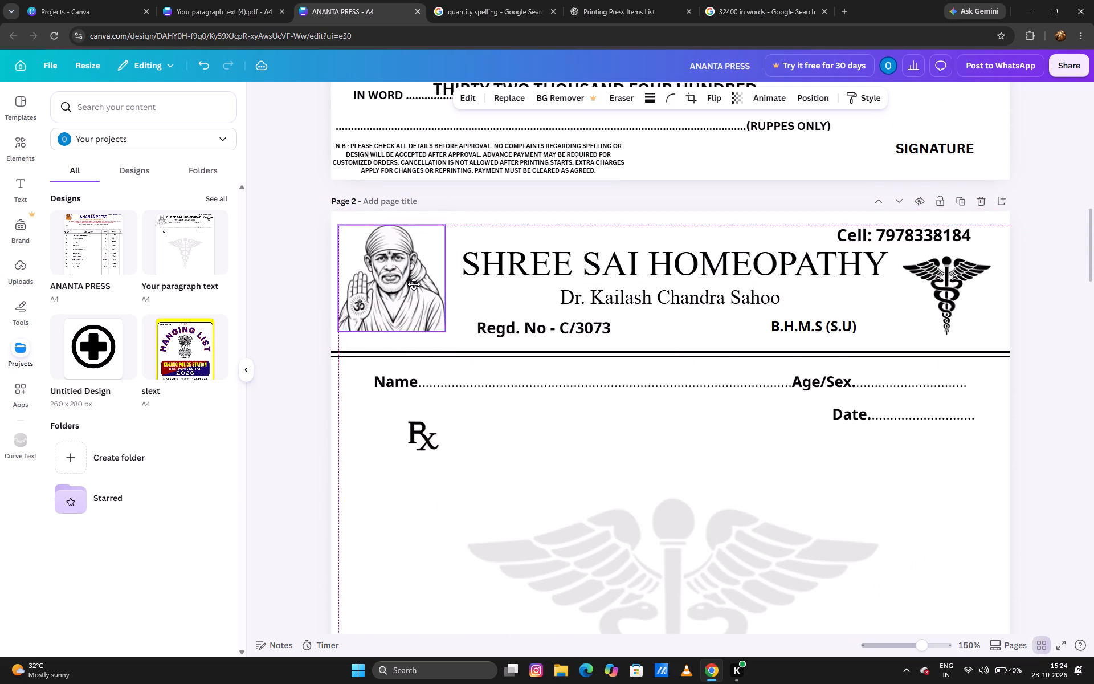
{"action": "left_click_drag", "start_coordinate": [414, 284], "coordinate": [406, 271]}
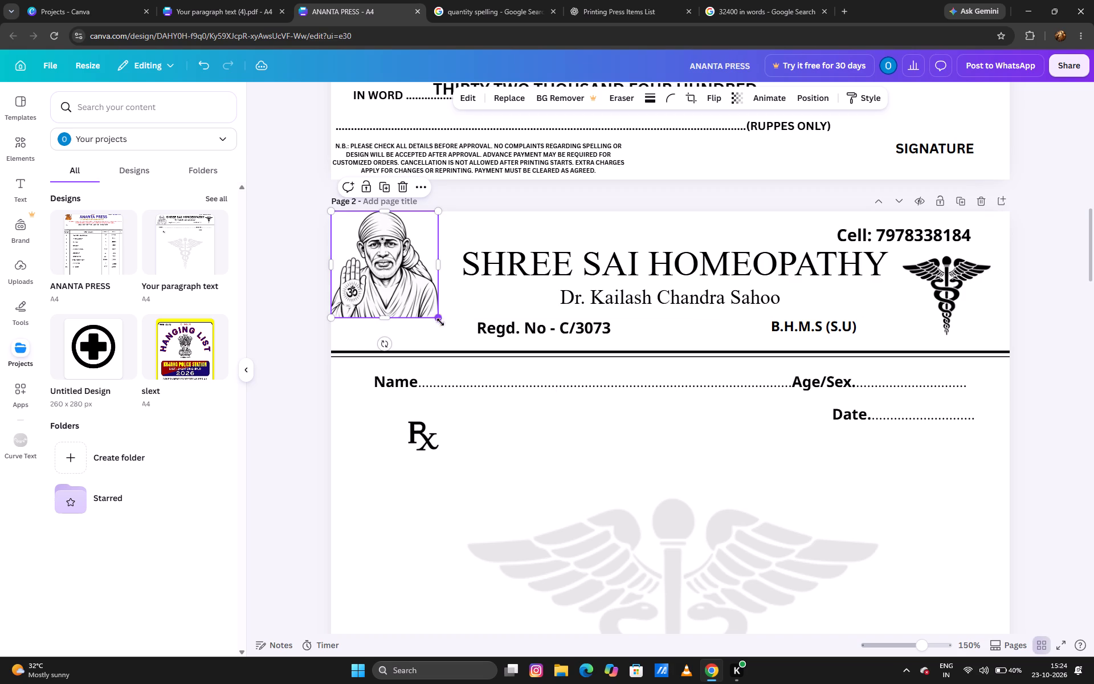
{"action": "left_click_drag", "start_coordinate": [440, 317], "coordinate": [451, 337]}
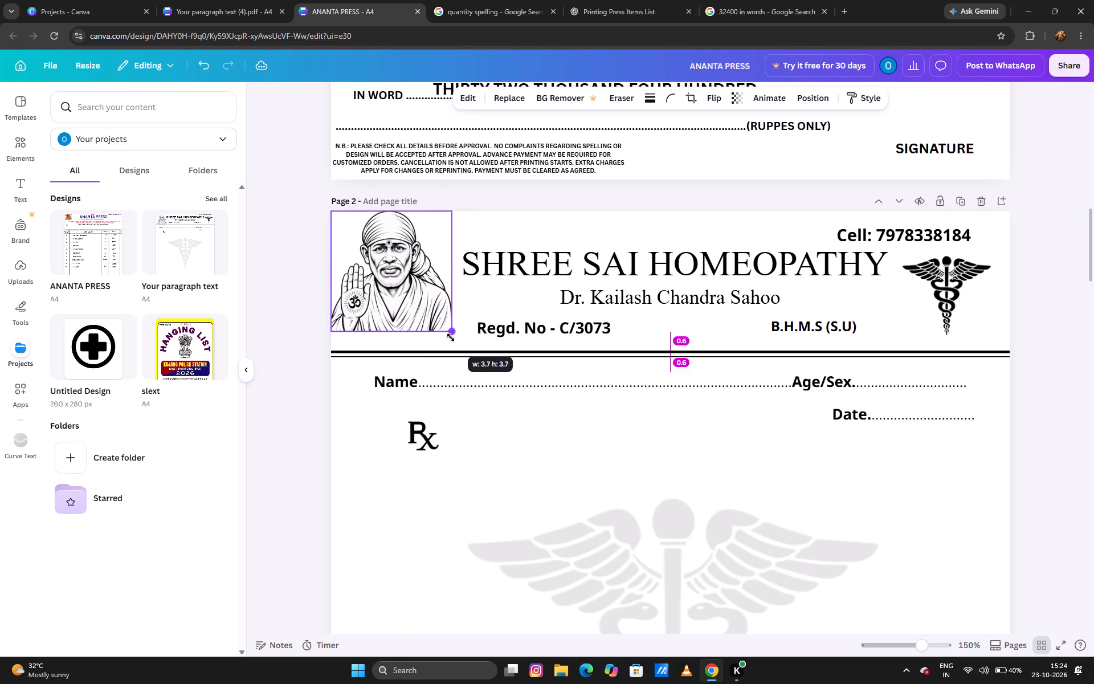
{"action": "left_click_drag", "start_coordinate": [451, 337], "coordinate": [471, 355]}
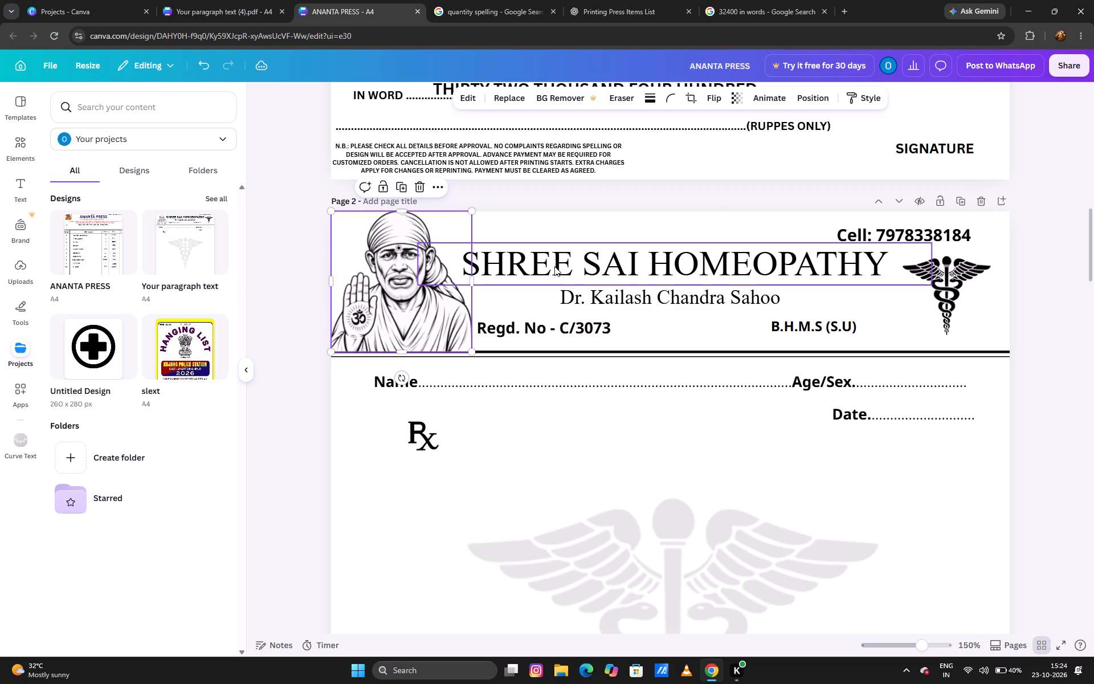
Increase the font size of the whole SHREE SAI HOMEOPATHY heading to 32.1.
{"action": "left_click", "coordinate": [554, 266]}
{"action": "double_click", "coordinate": [880, 270]}
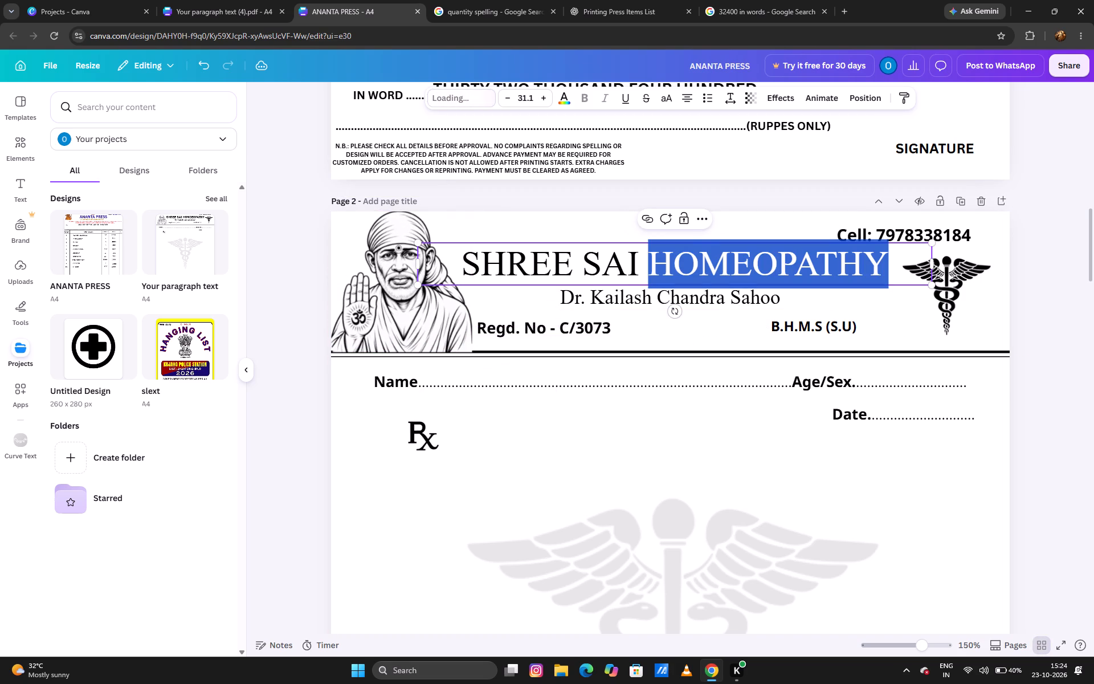
{"action": "left_click", "coordinate": [853, 263]}
{"action": "left_click", "coordinate": [1080, 272]}
{"action": "double_click", "coordinate": [881, 262]}
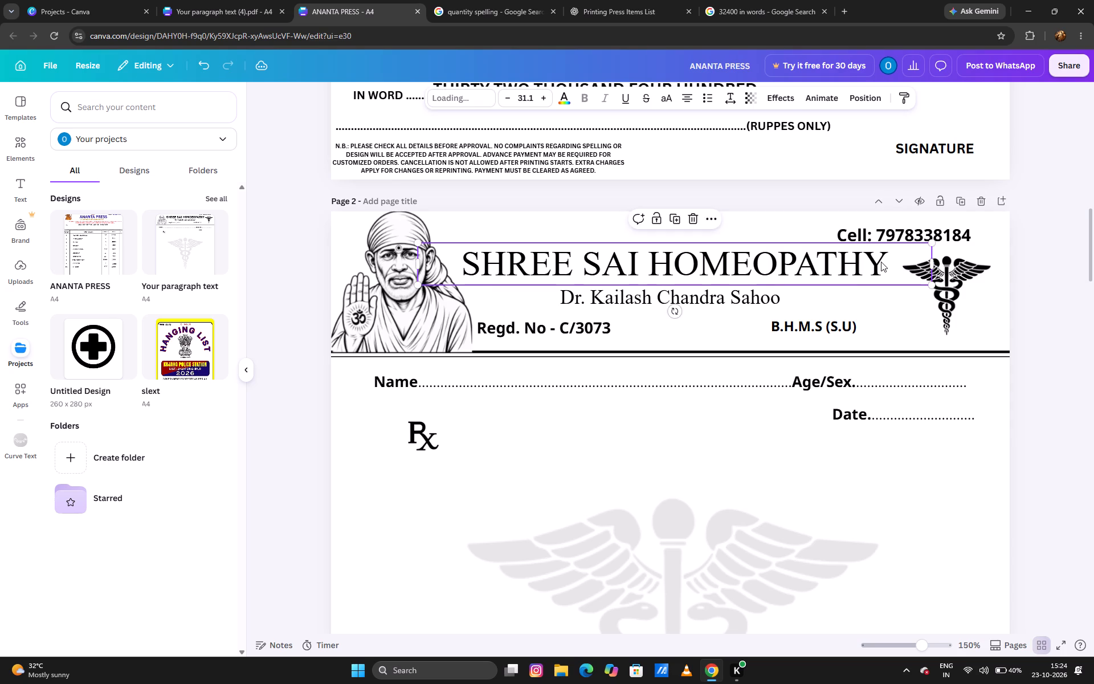
{"action": "double_click", "coordinate": [877, 266]}
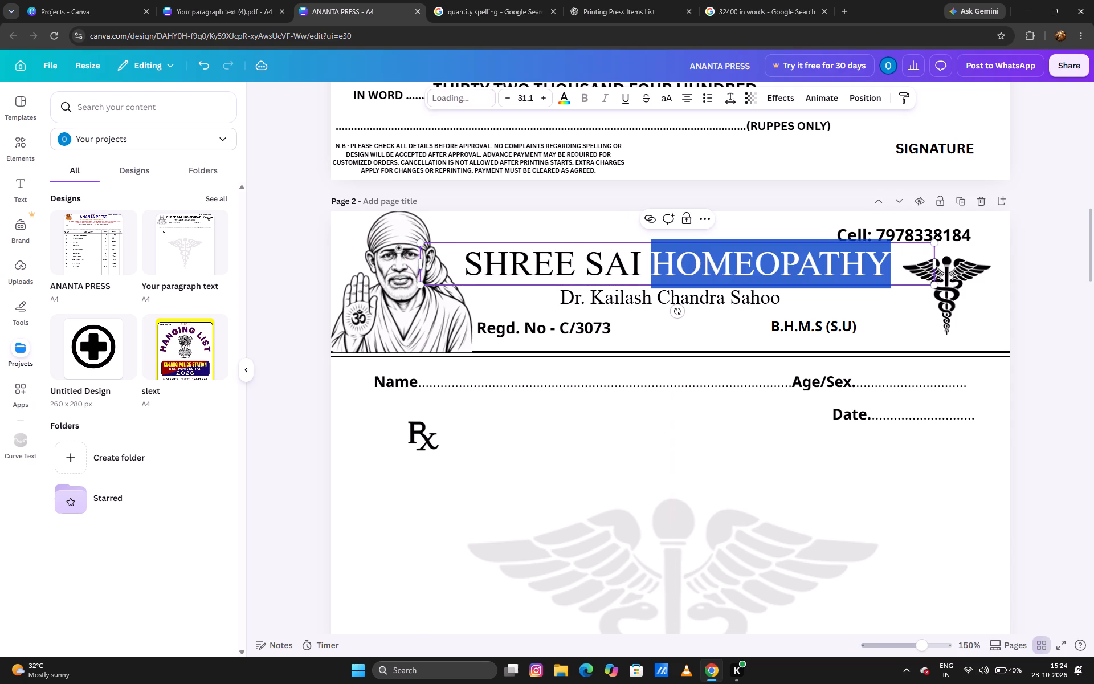
{"action": "left_click", "coordinate": [748, 260]}
{"action": "left_click_drag", "start_coordinate": [886, 271], "coordinate": [656, 259]}
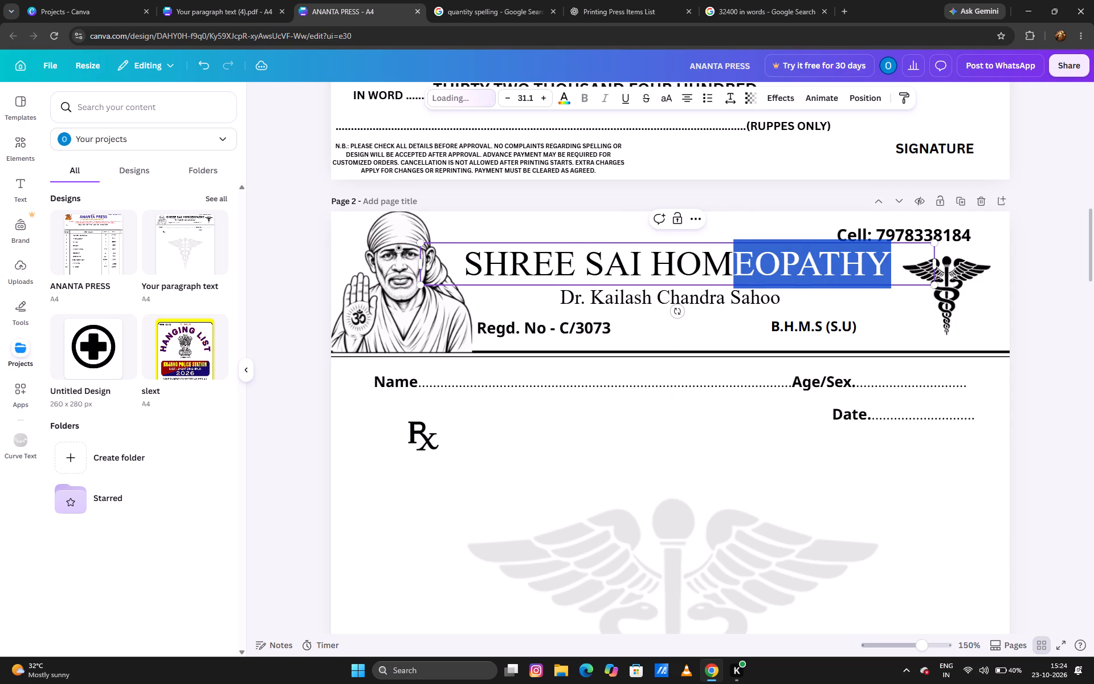
{"action": "left_click_drag", "start_coordinate": [656, 259], "coordinate": [465, 245]}
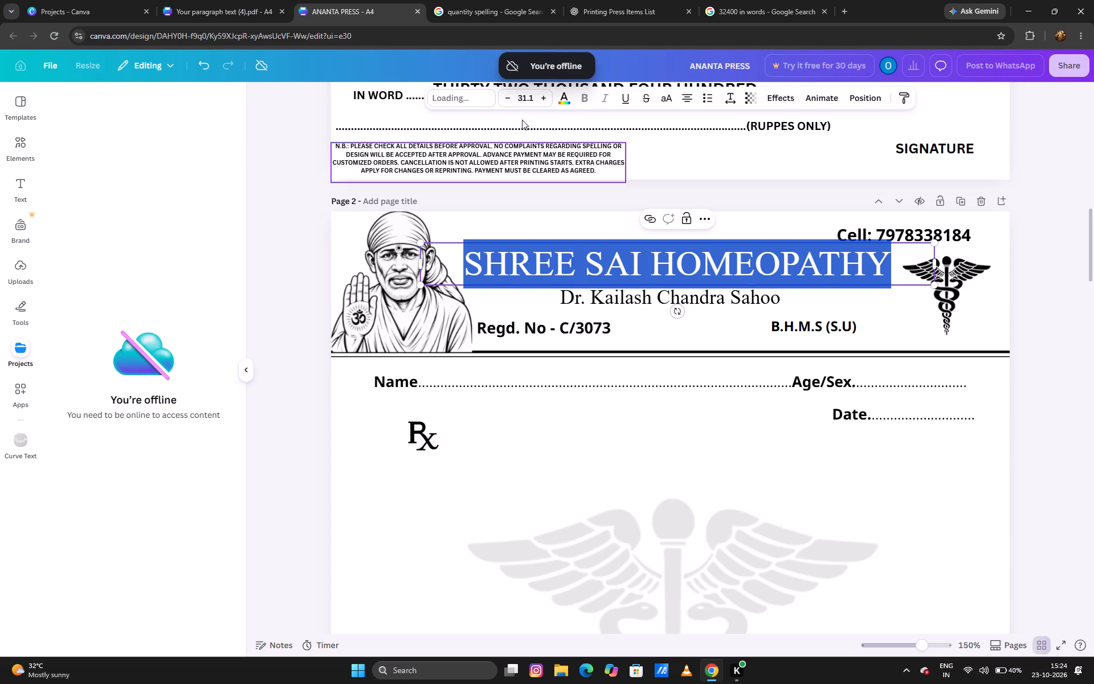
{"action": "left_click", "coordinate": [541, 97]}
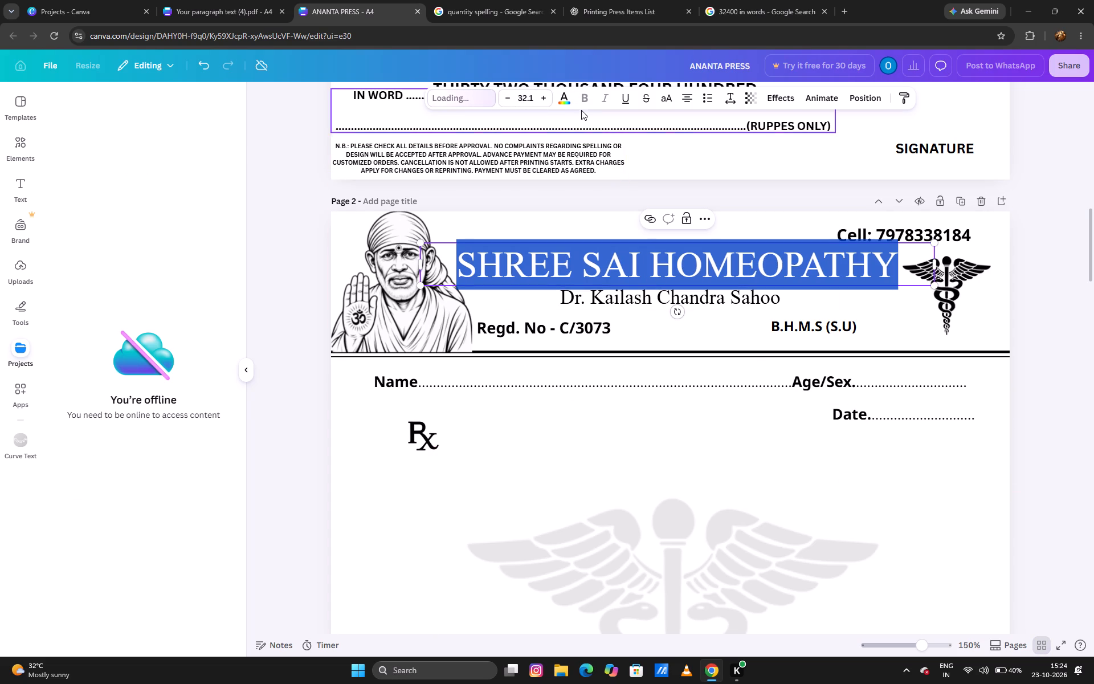
Recolour the SHREE SAI HOMEOPATHY heading violet, the doctor's name line yellow and the Regd. No line dark blue.
{"action": "left_click", "coordinate": [563, 104]}
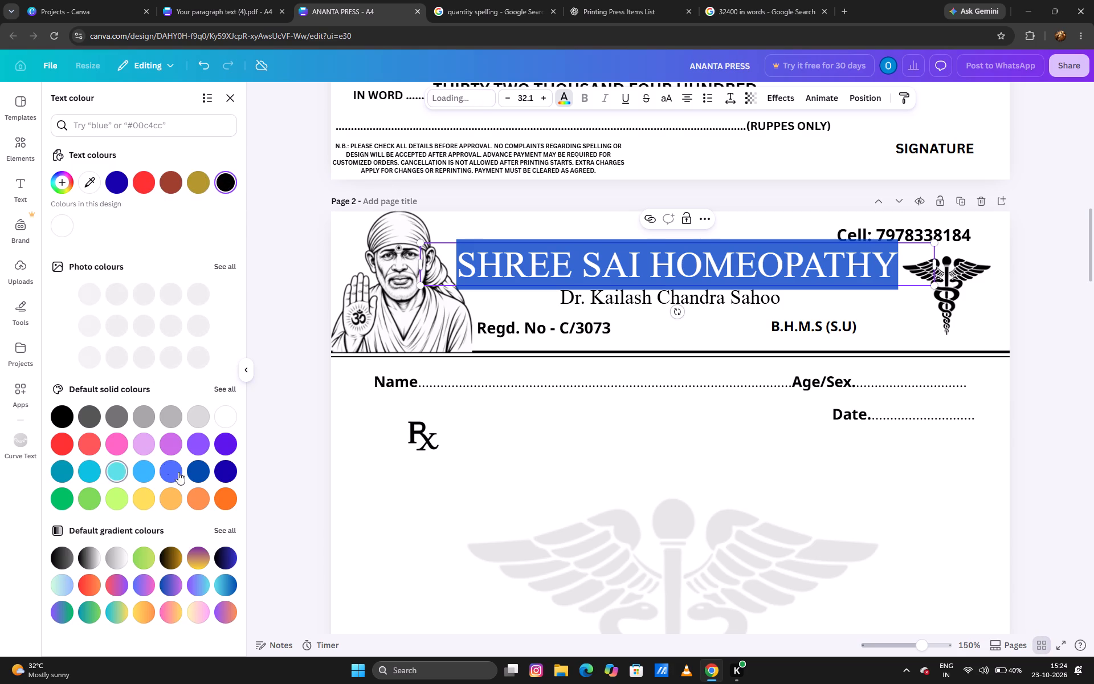
Recolour the selected SHREE SAI HOMEOPATHY heading on page 2 violet.
{"action": "left_click", "coordinate": [222, 448]}
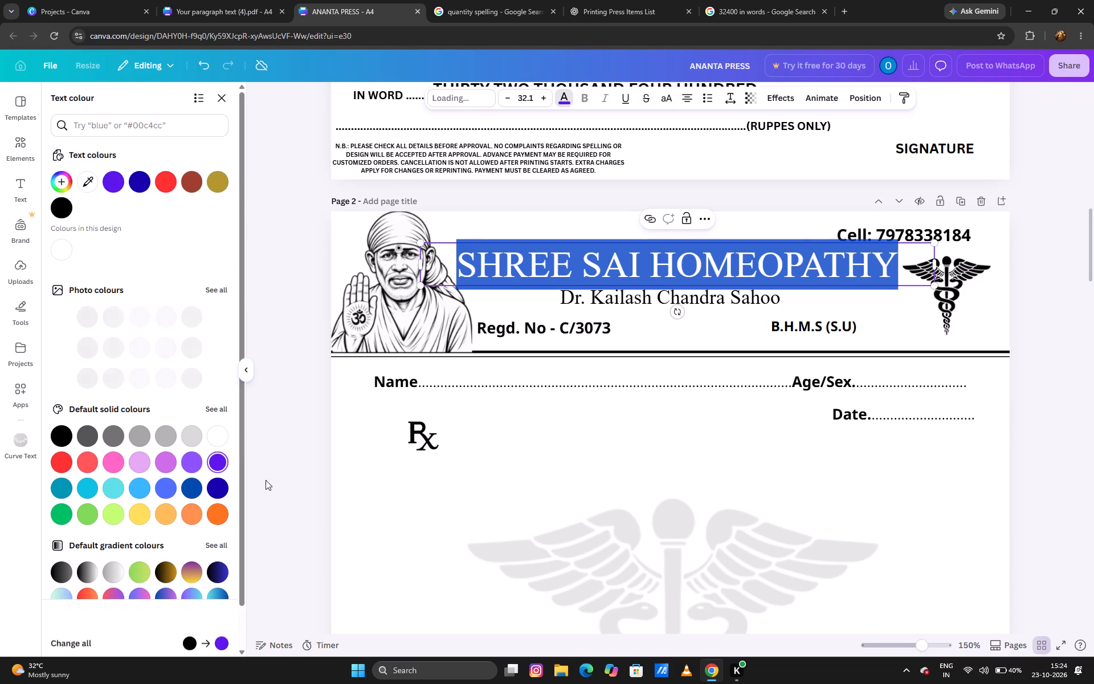
{"action": "left_click", "coordinate": [405, 470]}
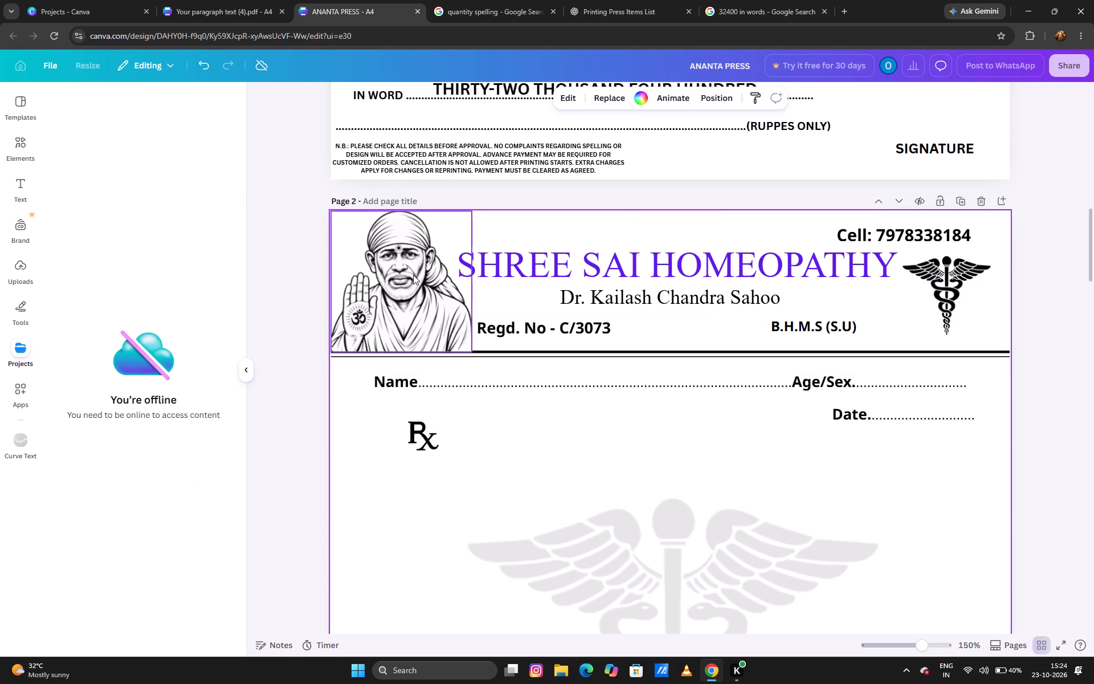
{"action": "left_click", "coordinate": [413, 274]}
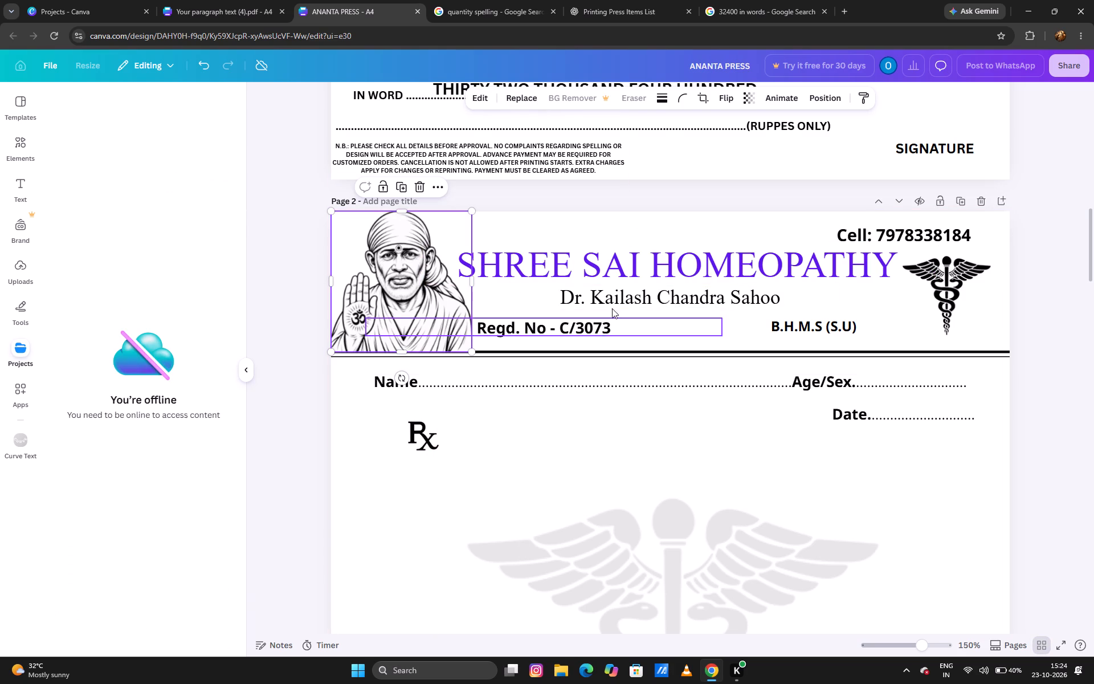
Recolour the doctor's name line below the SHREE SAI HOMEOPATHY heading yellow.
{"action": "double_click", "coordinate": [617, 300]}
{"action": "left_click", "coordinate": [717, 297]}
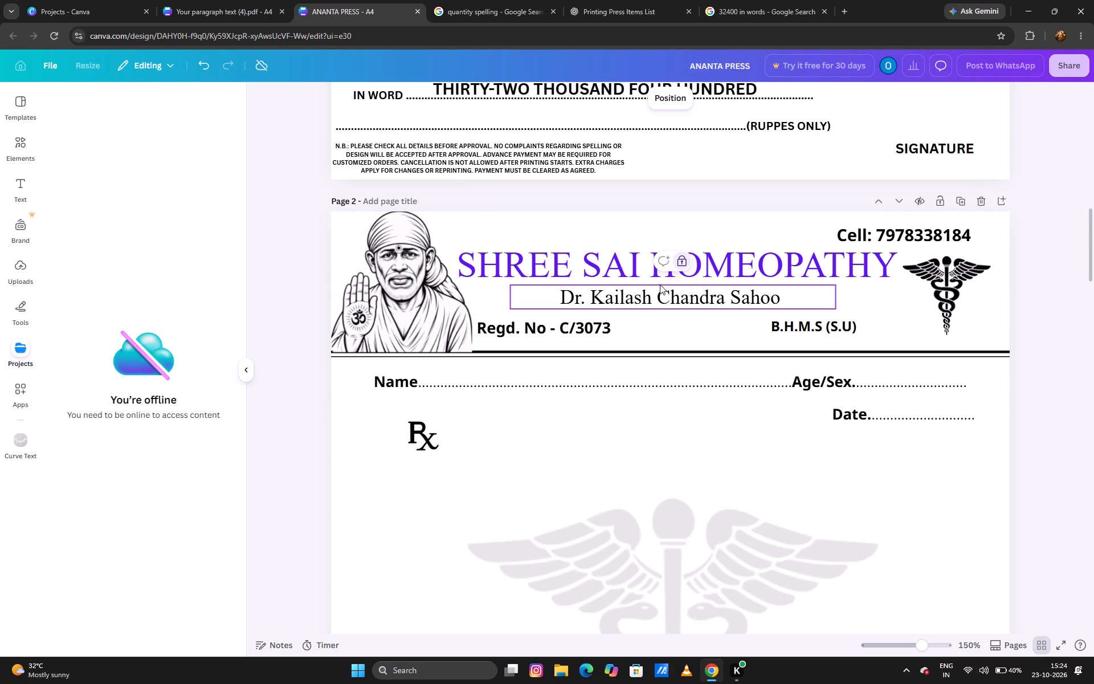
{"action": "left_click", "coordinate": [680, 284]}
{"action": "left_click", "coordinate": [680, 263]}
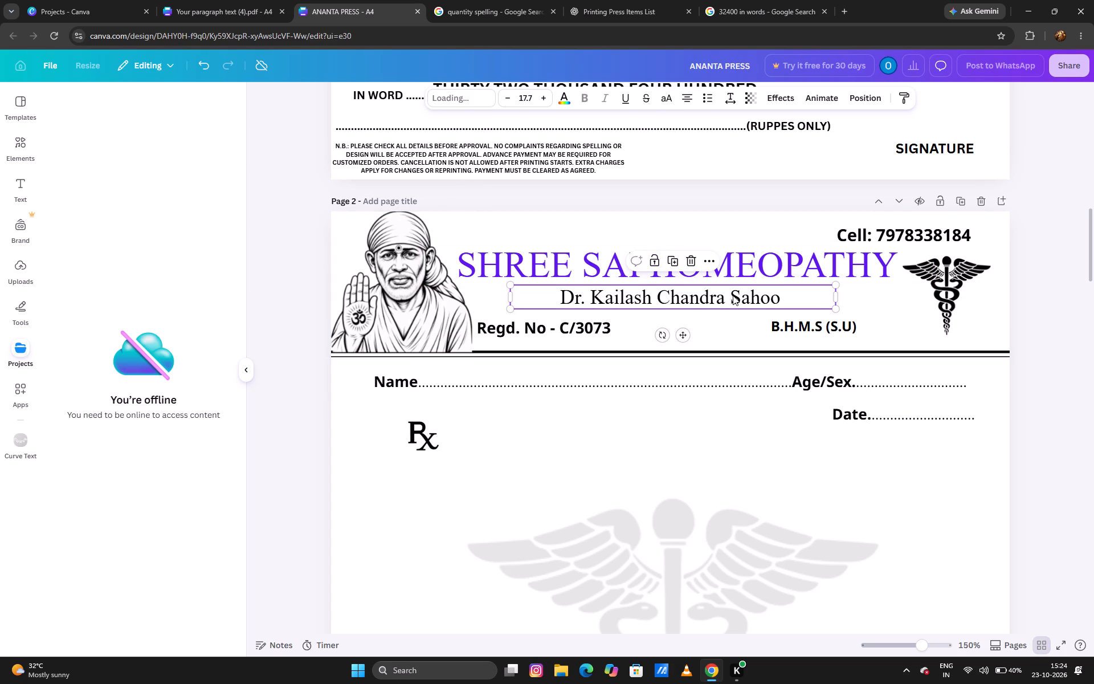
{"action": "double_click", "coordinate": [740, 293]}
{"action": "left_click", "coordinate": [558, 96]}
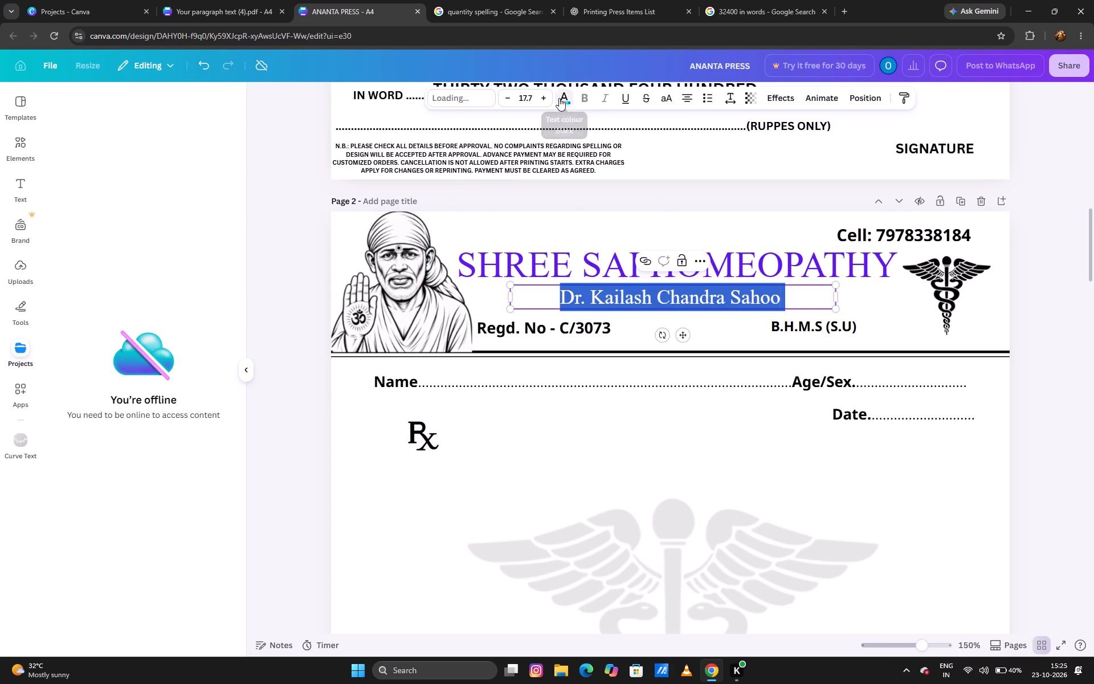
{"action": "left_click", "coordinate": [144, 441]}
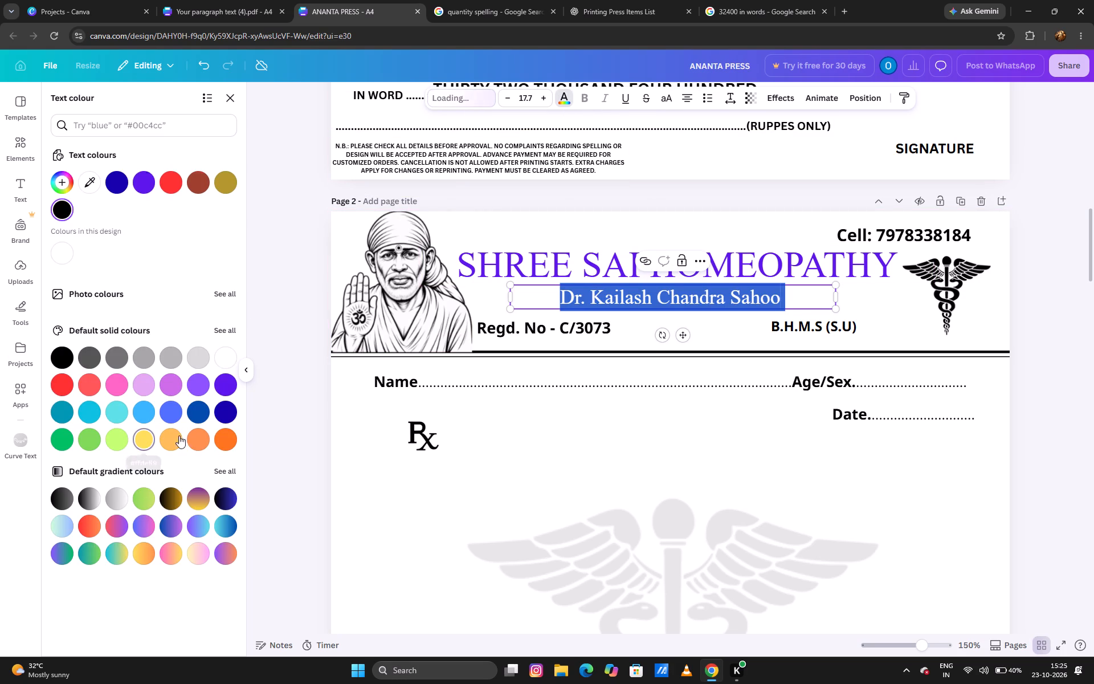
{"action": "left_click", "coordinate": [433, 451]}
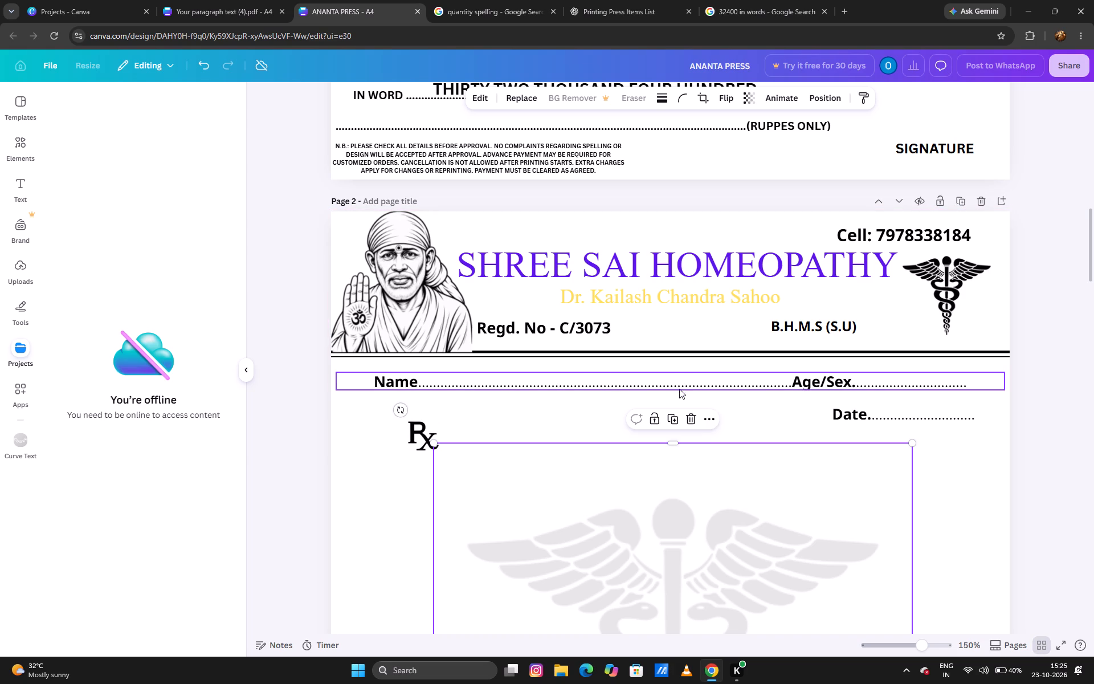
Recolour the Regd. No line in the page 2 letterhead dark blue.
{"action": "left_click", "coordinate": [572, 335]}
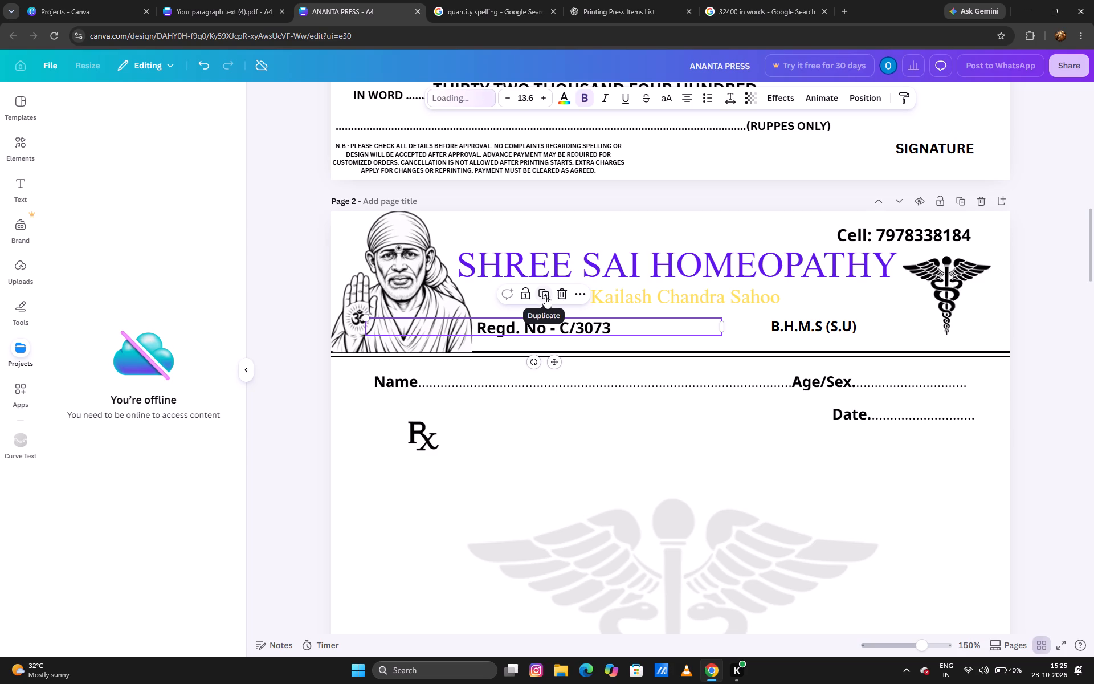
{"action": "left_click", "coordinate": [561, 89]}
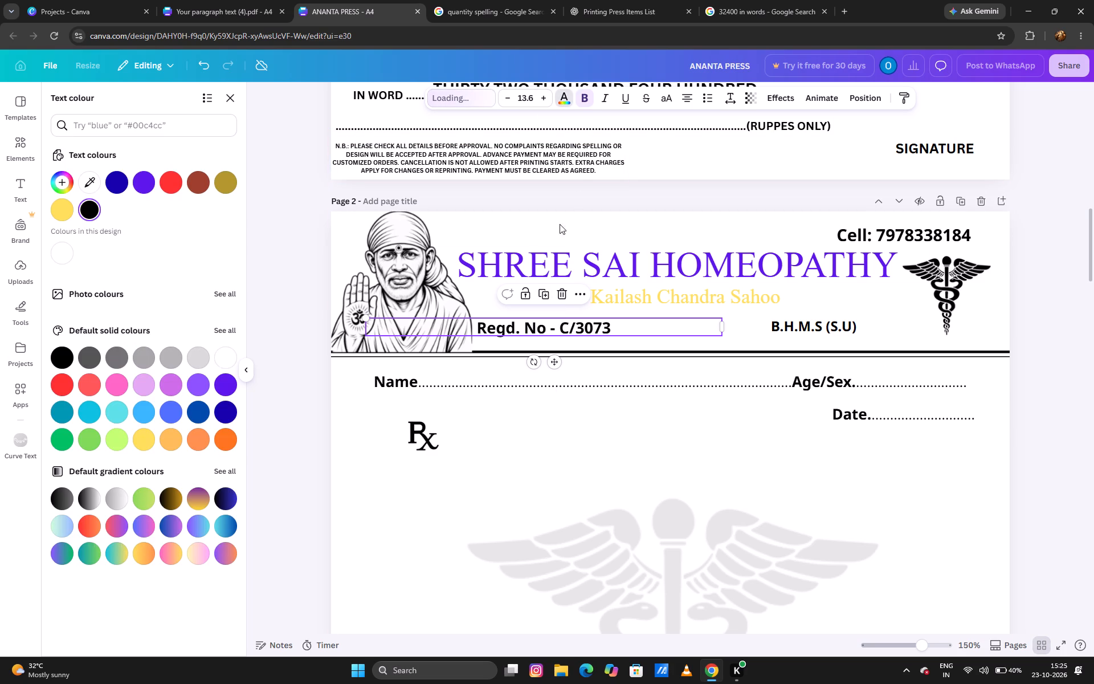
{"action": "left_click", "coordinate": [224, 406]}
{"action": "left_click", "coordinate": [254, 440]}
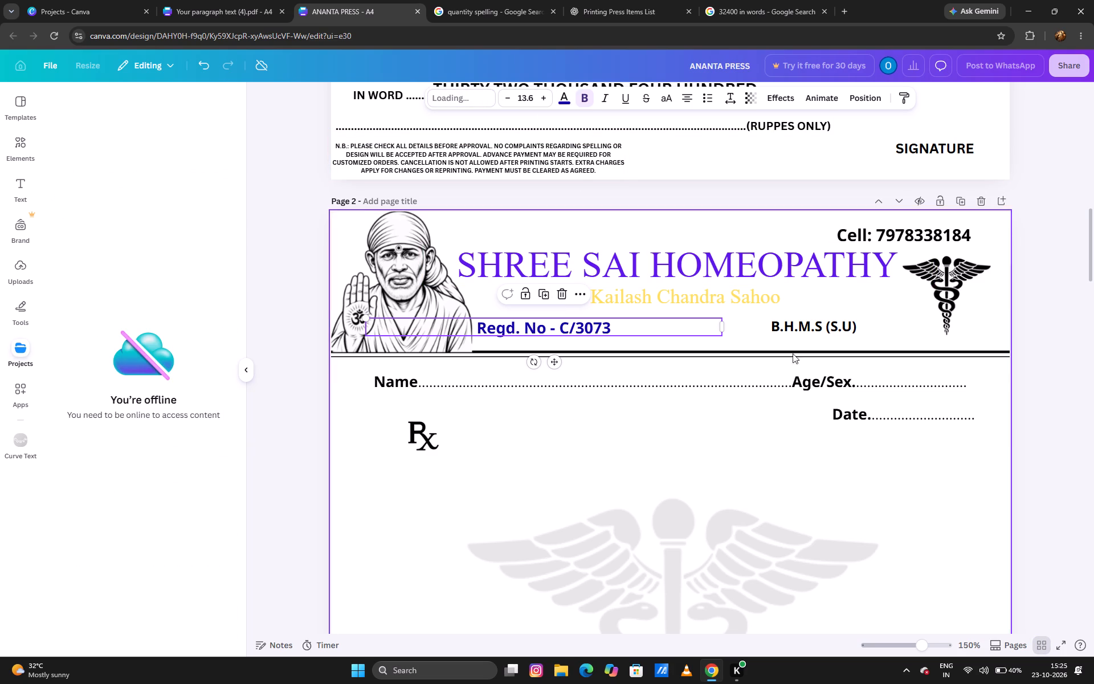
Change the text colour of B.H.M.S (S.U) in the page 2 header to light blue.
{"action": "left_click", "coordinate": [804, 323]}
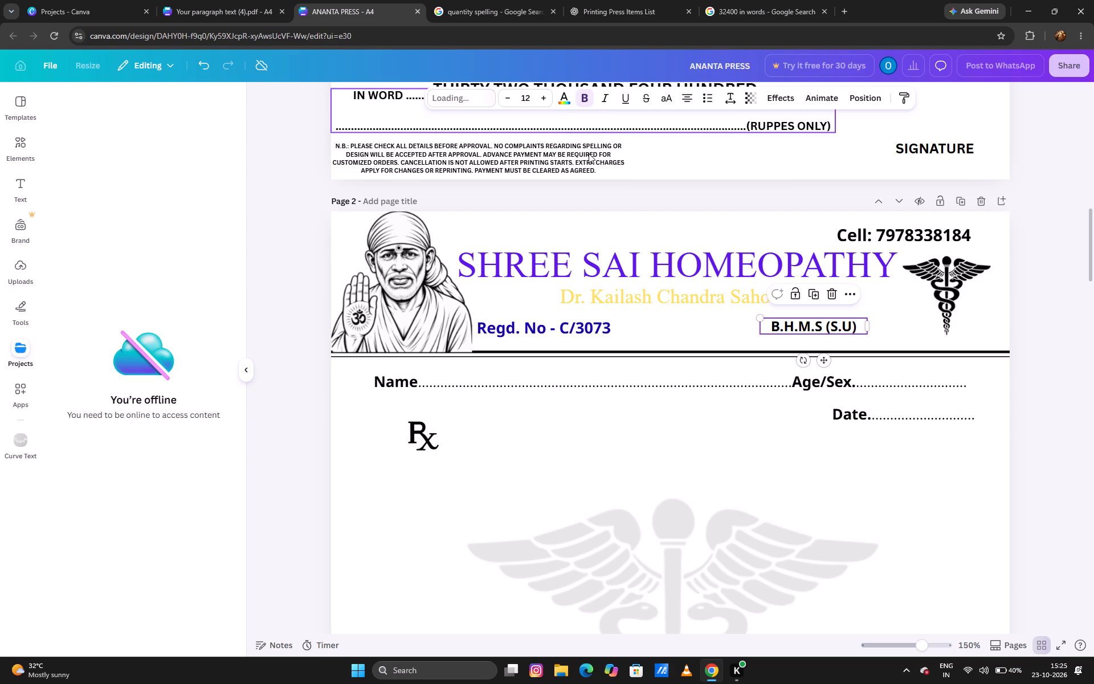
{"action": "left_click", "coordinate": [571, 98]}
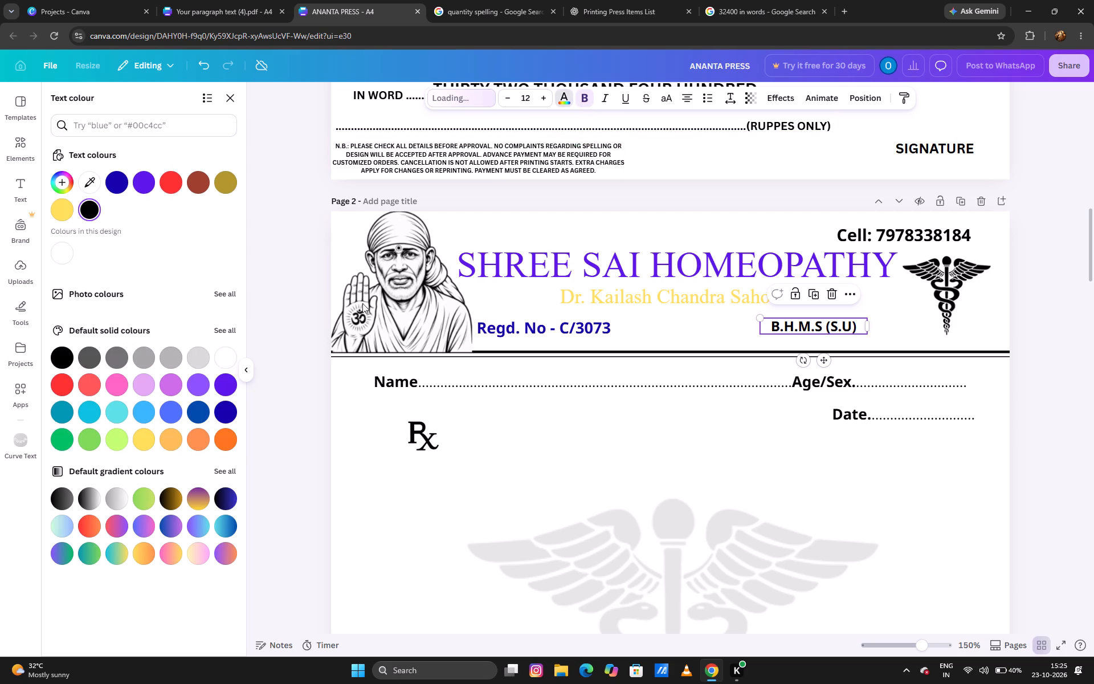
{"action": "left_click", "coordinate": [142, 410]}
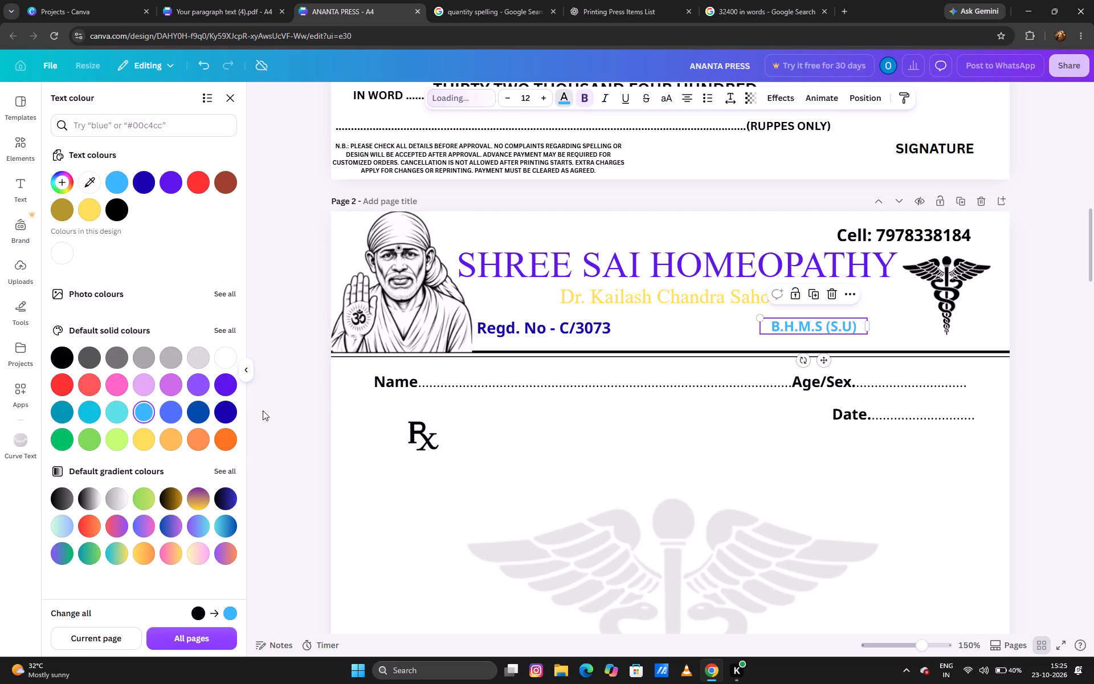
Select the Name, Age/Sex and Date lines together on page 2 and change their text colour to green.
{"action": "left_click", "coordinate": [436, 424]}
{"action": "left_click", "coordinate": [642, 390]}
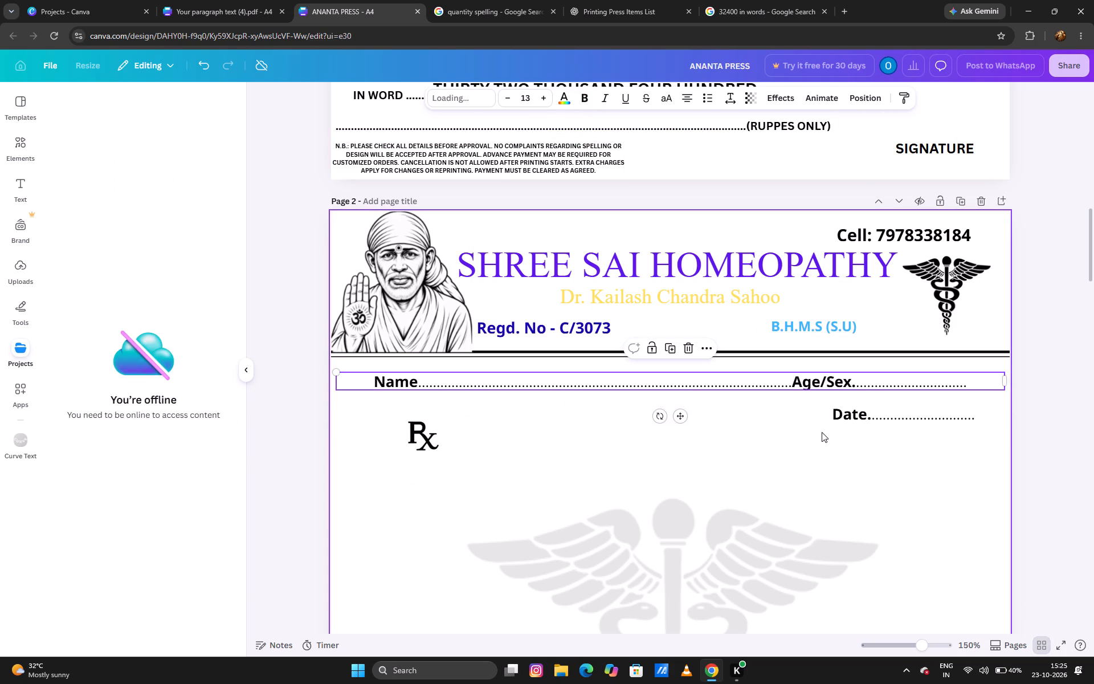
{"action": "left_click", "coordinate": [885, 433]}
{"action": "left_click_drag", "start_coordinate": [964, 449], "coordinate": [419, 367]}
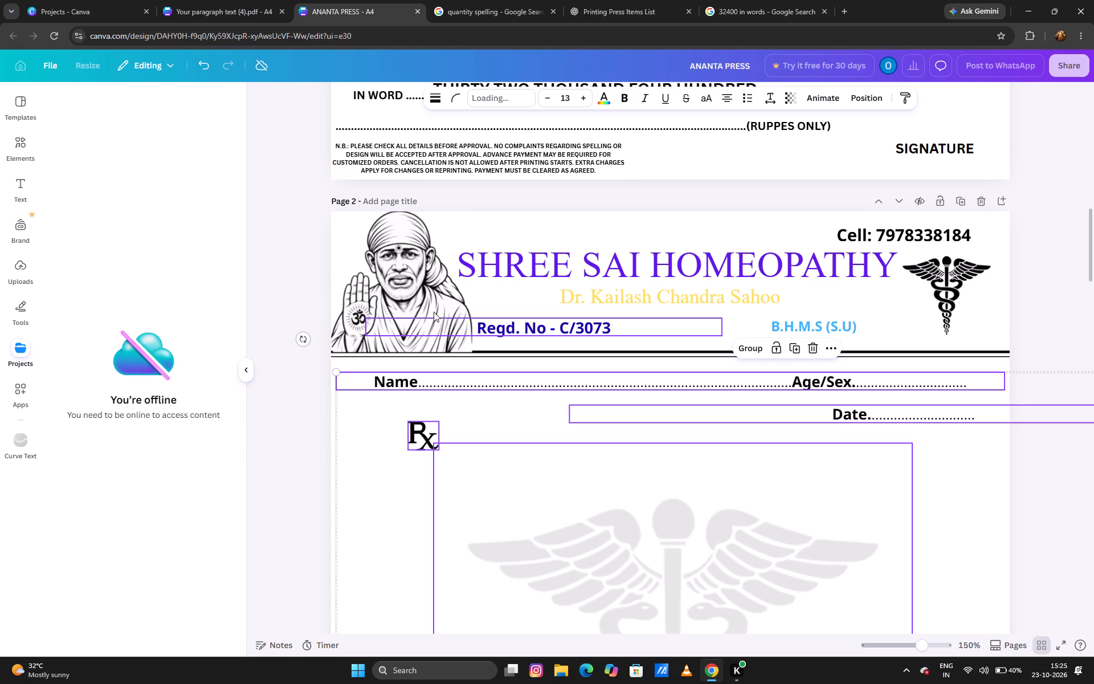
{"action": "left_click", "coordinate": [609, 92]}
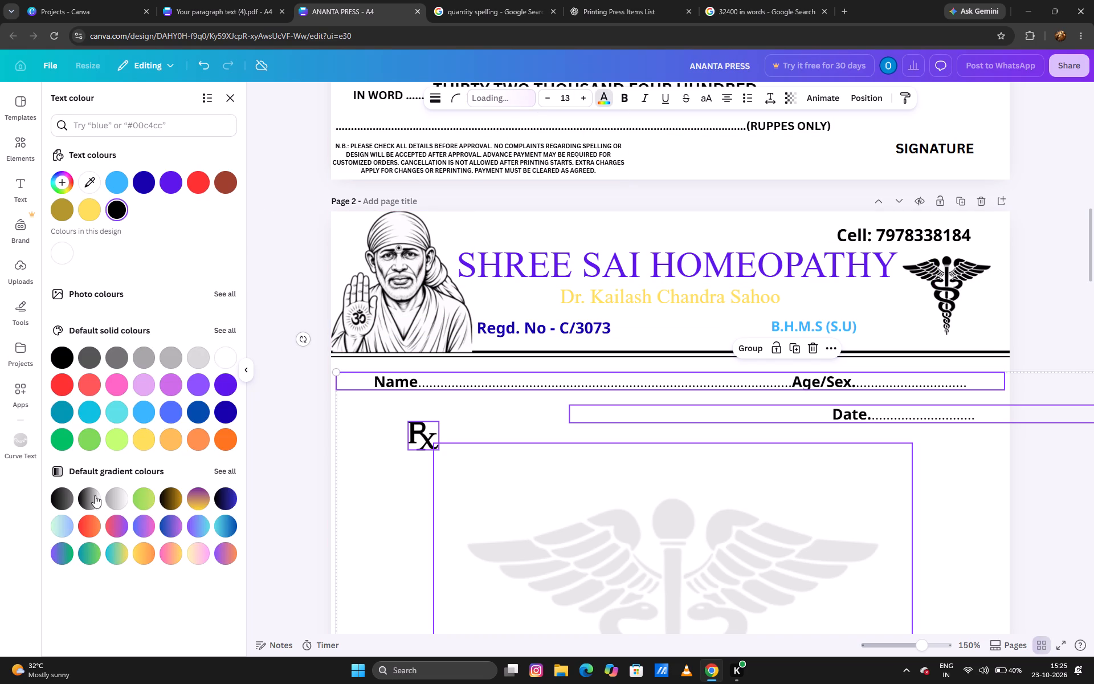
{"action": "left_click", "coordinate": [61, 442]}
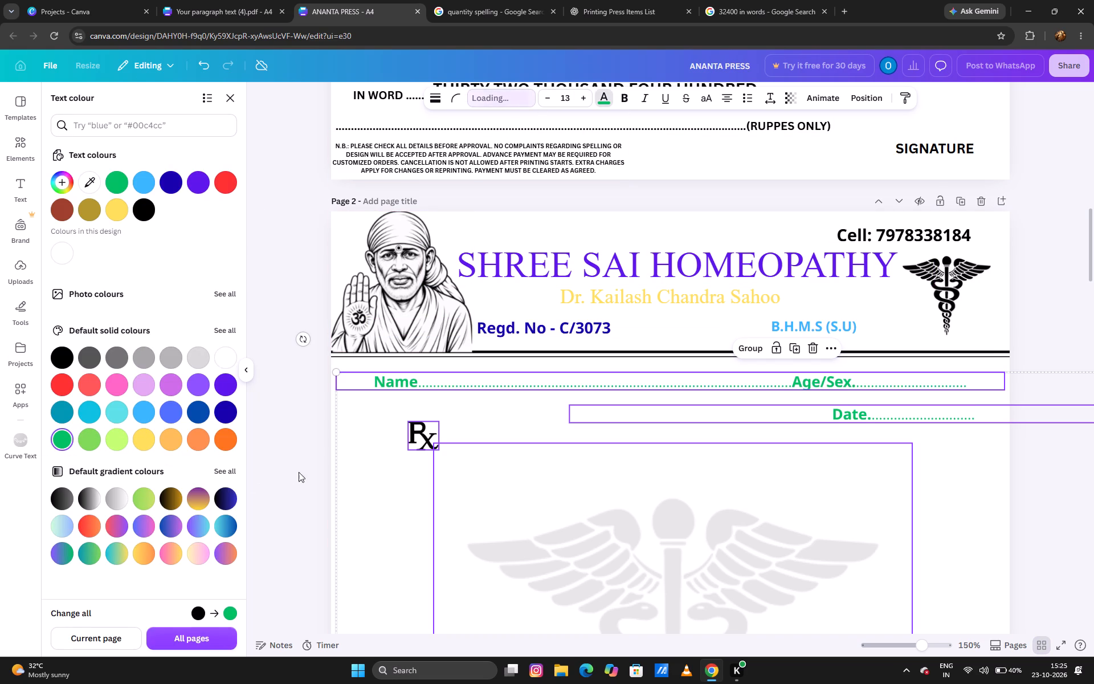
Shrink the Consultation at line in the page 2 footer to font size 15 and centre it between the two blue crosses.
{"action": "left_click", "coordinate": [363, 469]}
{"action": "scroll", "coordinate": [369, 464], "scroll_direction": "down", "scroll_amount": 2}
{"action": "scroll", "coordinate": [483, 416], "scroll_direction": "down", "scroll_amount": 3}
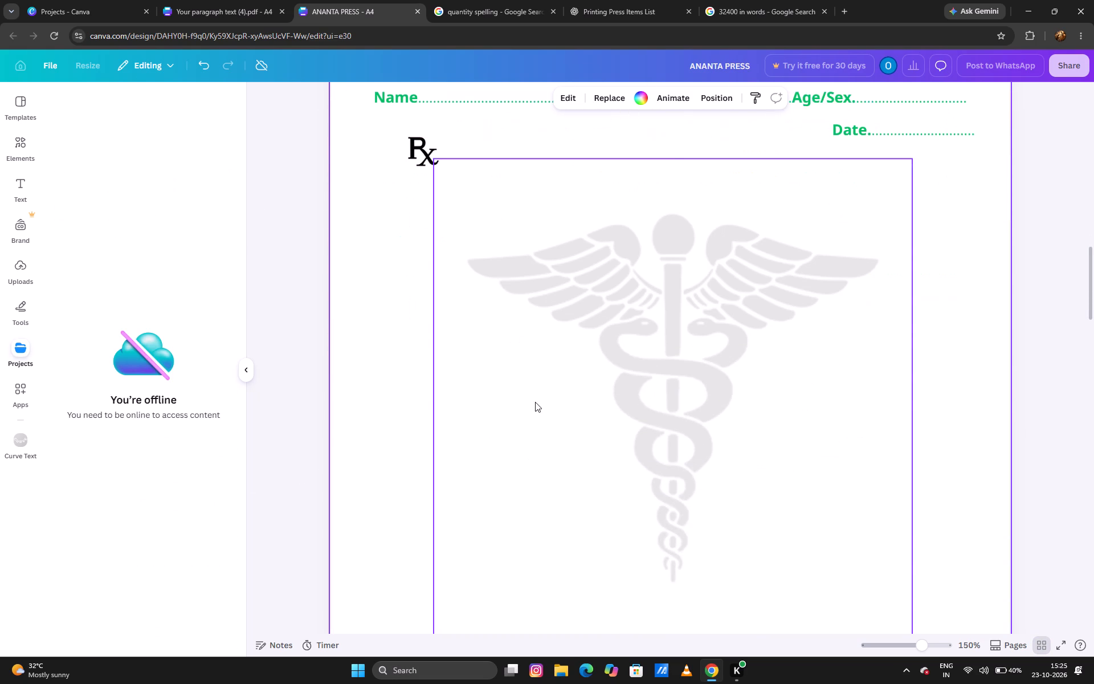
{"action": "left_click", "coordinate": [604, 394]}
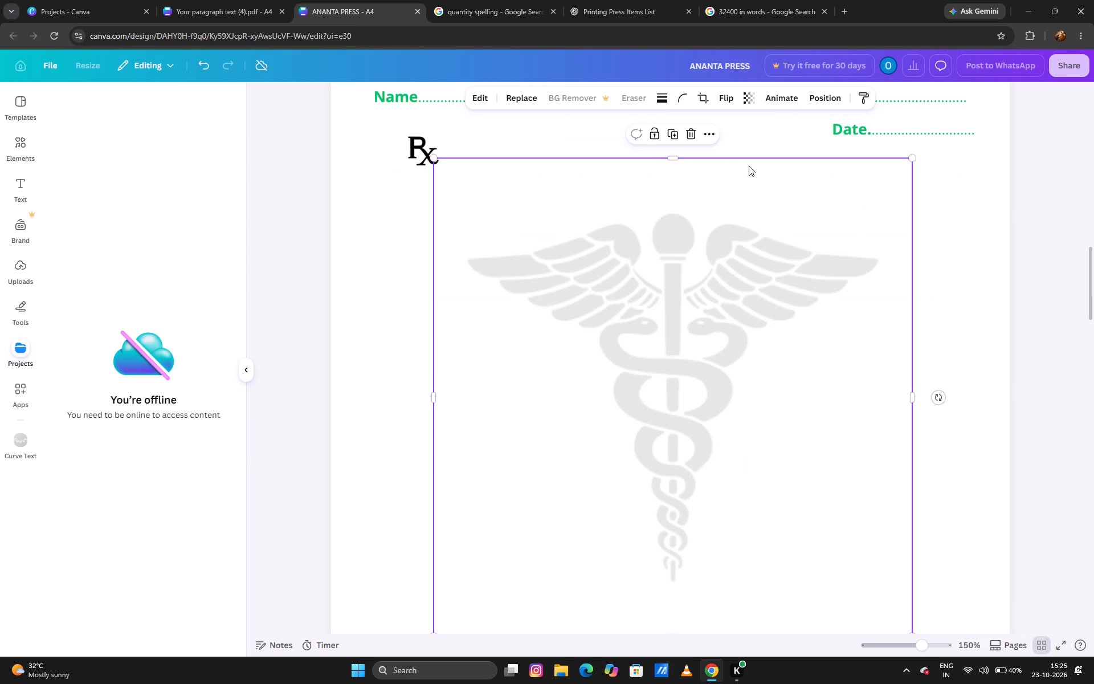
{"action": "scroll", "coordinate": [859, 218], "scroll_direction": "down", "scroll_amount": 8}
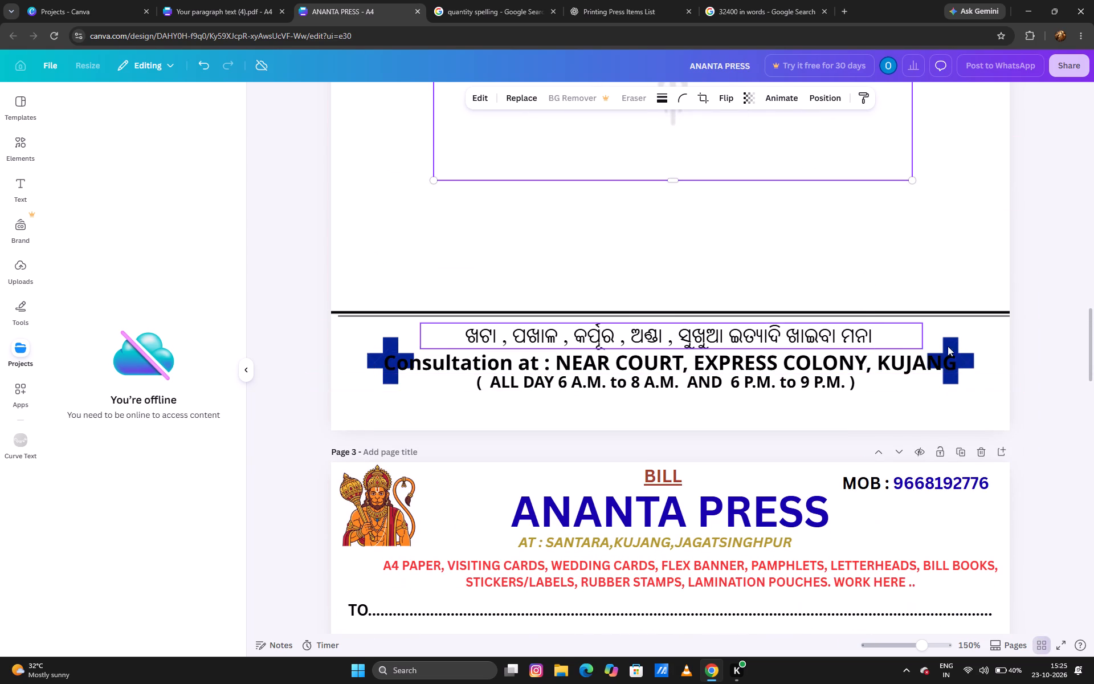
{"action": "left_click", "coordinate": [873, 359]}
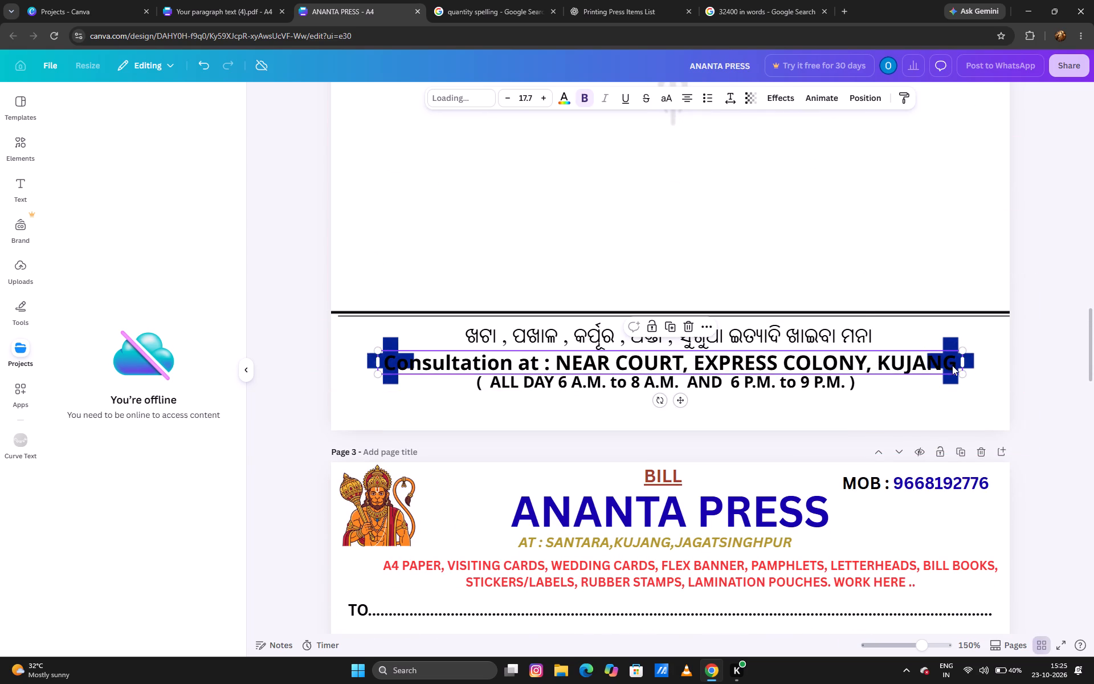
{"action": "left_click_drag", "start_coordinate": [964, 371], "coordinate": [909, 377]}
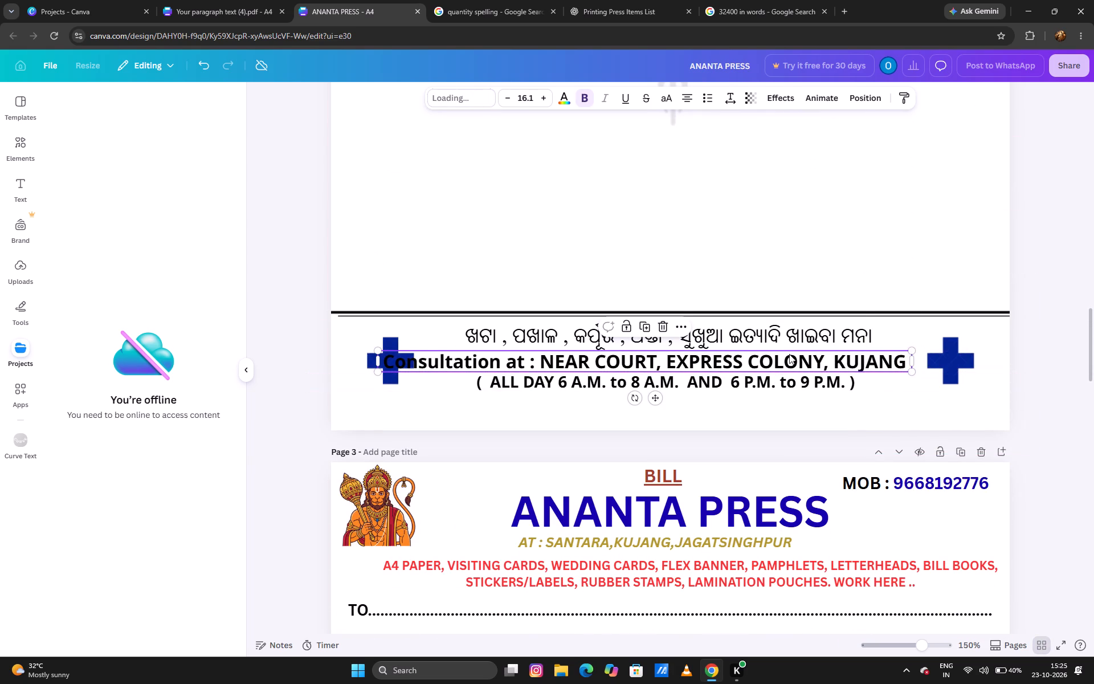
{"action": "left_click_drag", "start_coordinate": [770, 357], "coordinate": [790, 356]}
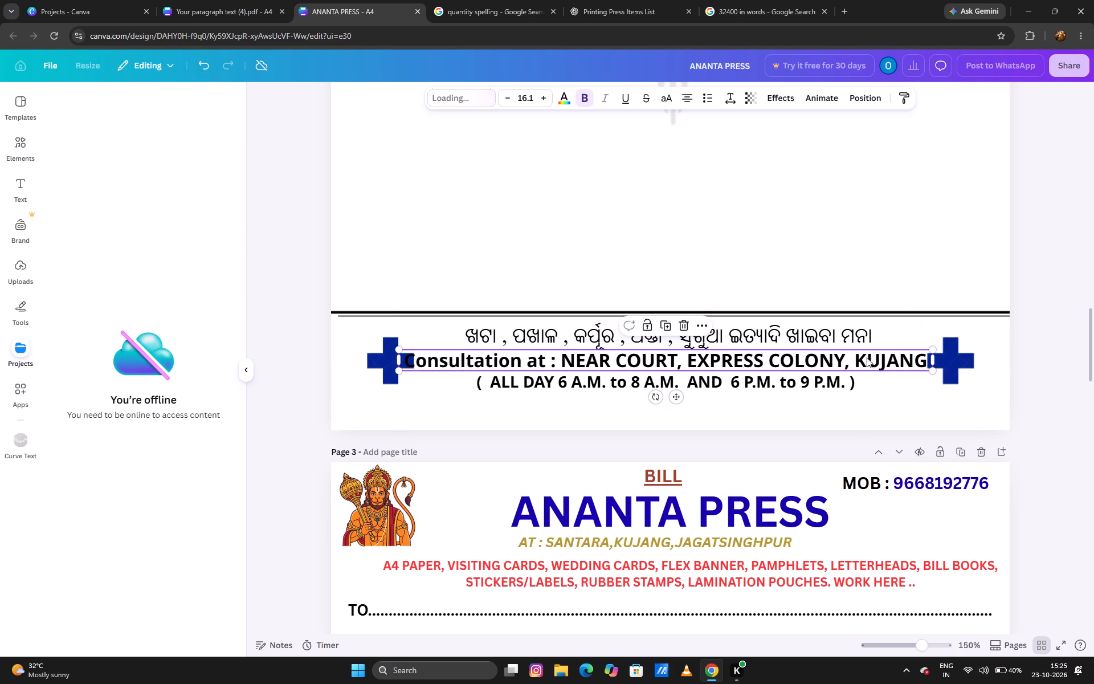
{"action": "left_click_drag", "start_coordinate": [932, 374], "coordinate": [891, 384]}
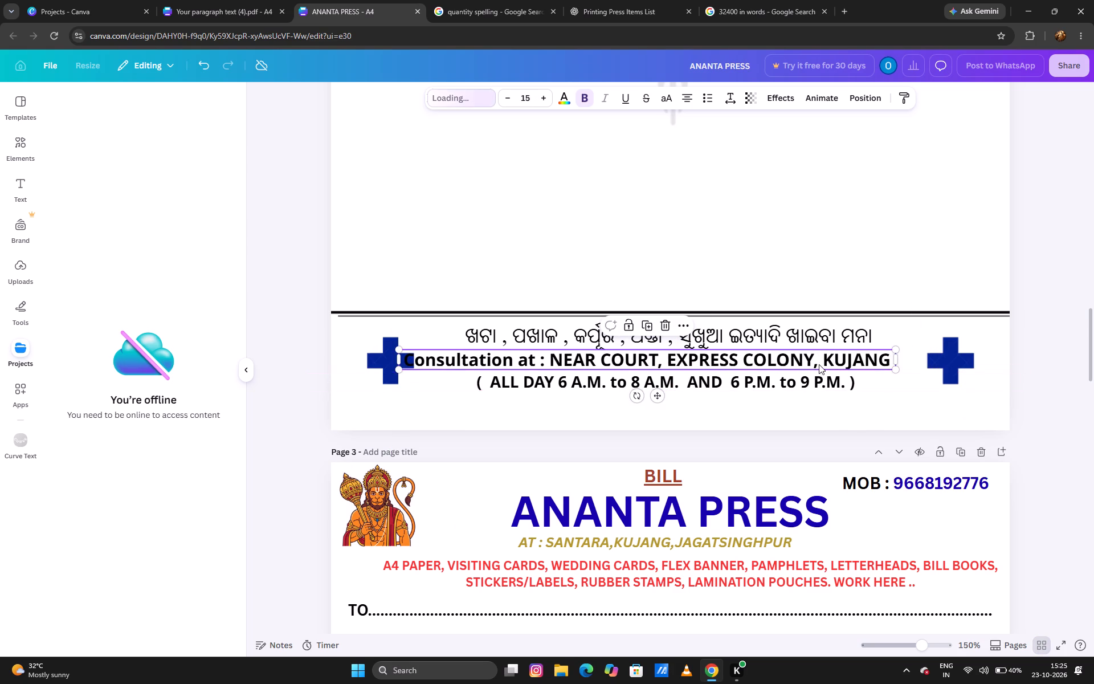
{"action": "left_click_drag", "start_coordinate": [800, 355], "coordinate": [824, 355]}
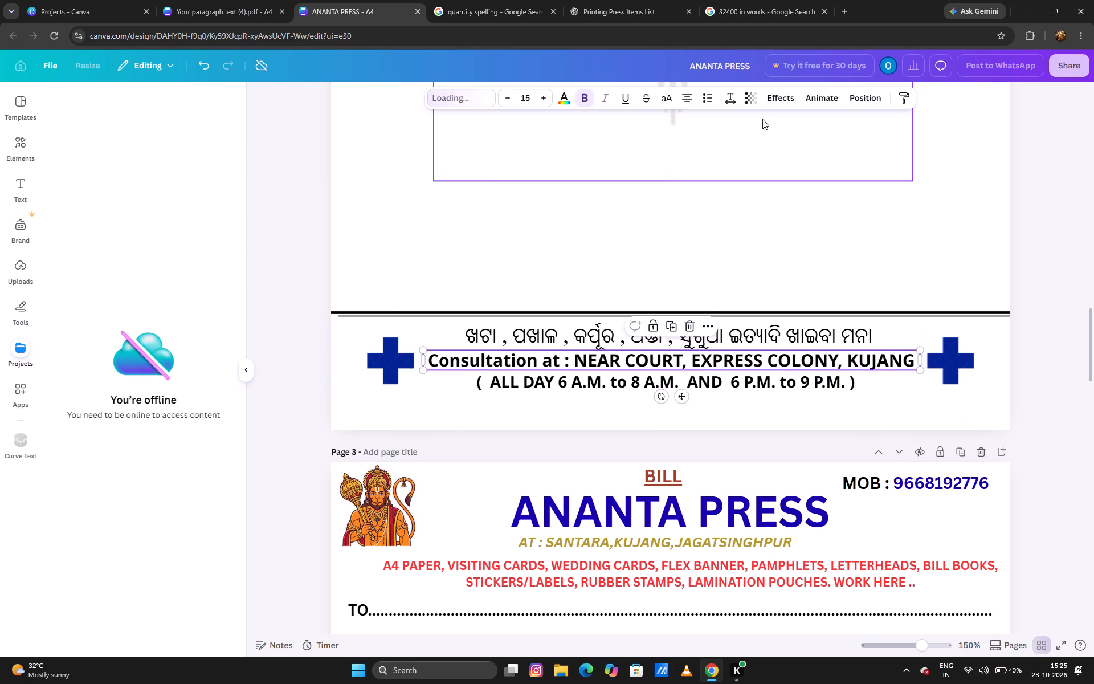
Shift the right-hand blue cross in the page 2 footer slightly downward.
{"action": "left_click", "coordinate": [762, 119]}
{"action": "left_click", "coordinate": [868, 396]}
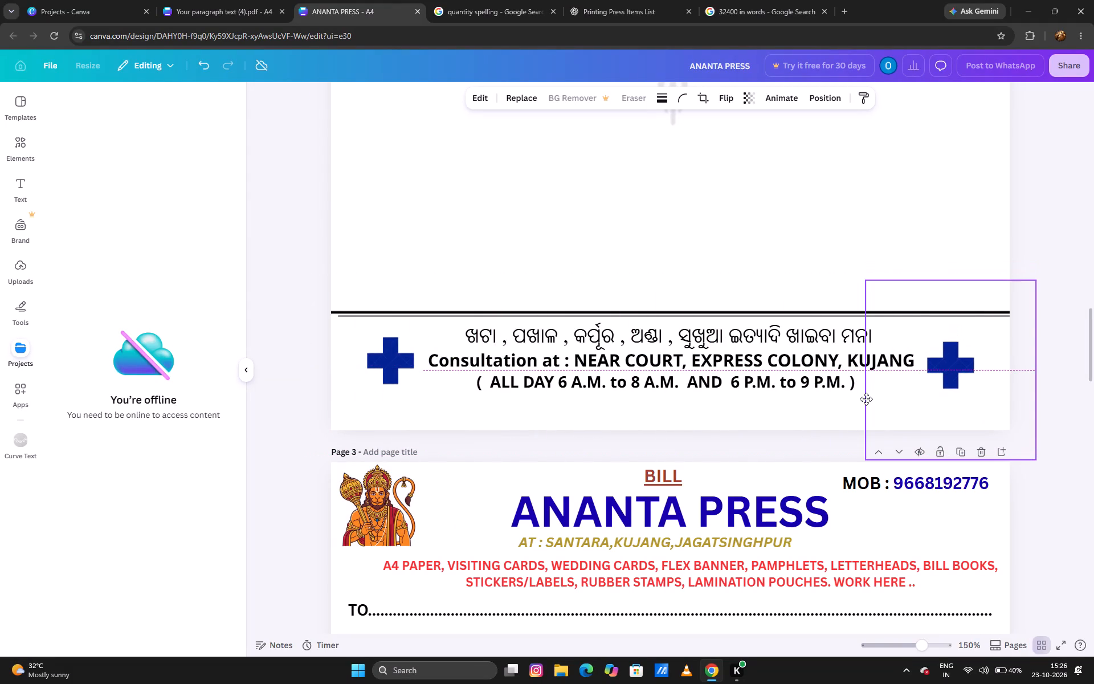
{"action": "left_click", "coordinate": [610, 263]}
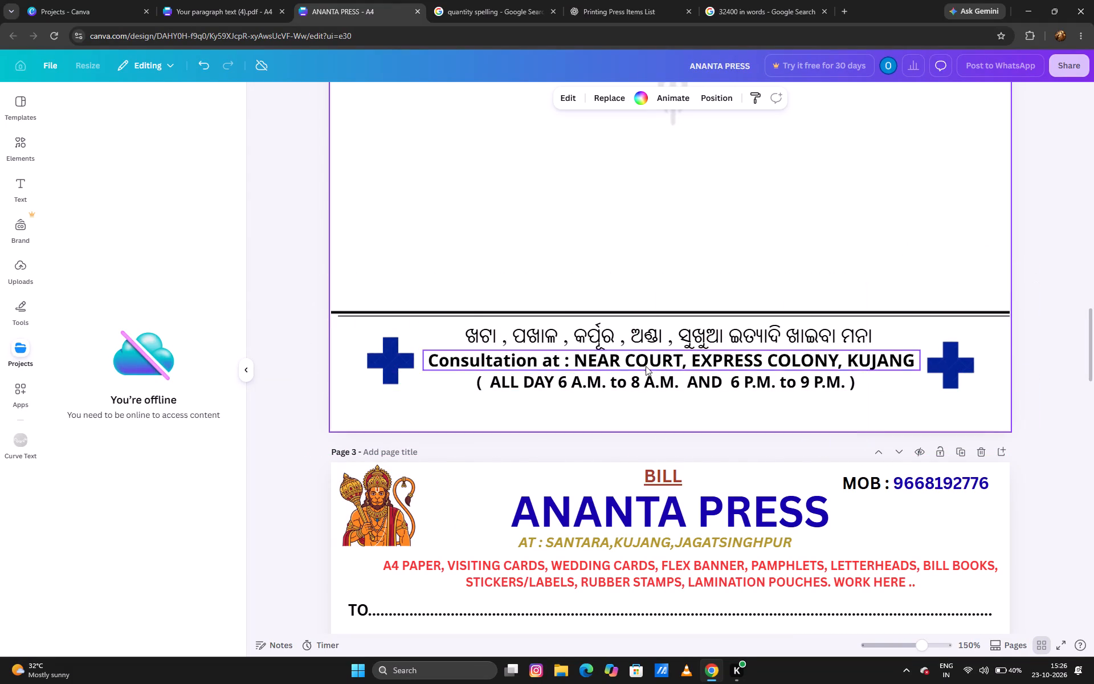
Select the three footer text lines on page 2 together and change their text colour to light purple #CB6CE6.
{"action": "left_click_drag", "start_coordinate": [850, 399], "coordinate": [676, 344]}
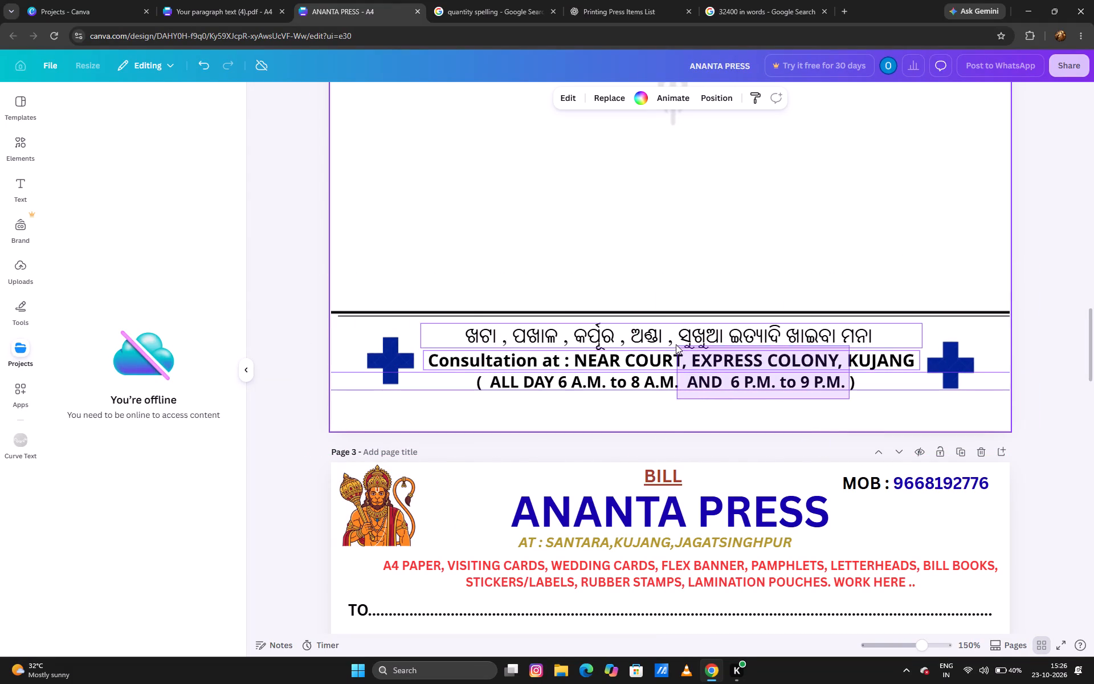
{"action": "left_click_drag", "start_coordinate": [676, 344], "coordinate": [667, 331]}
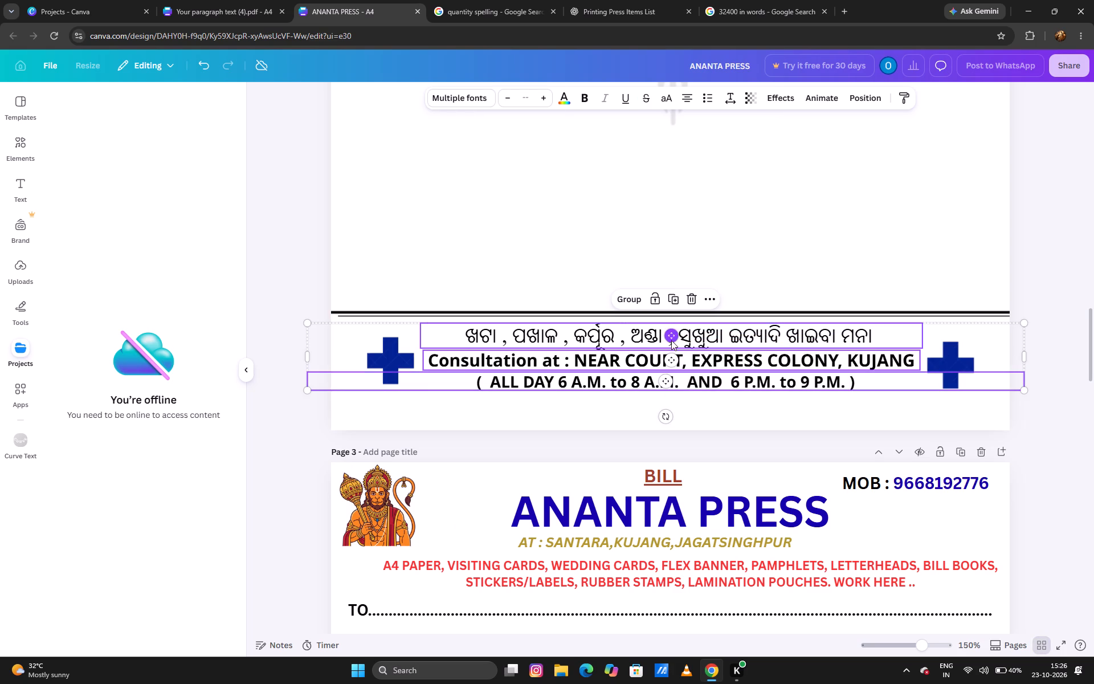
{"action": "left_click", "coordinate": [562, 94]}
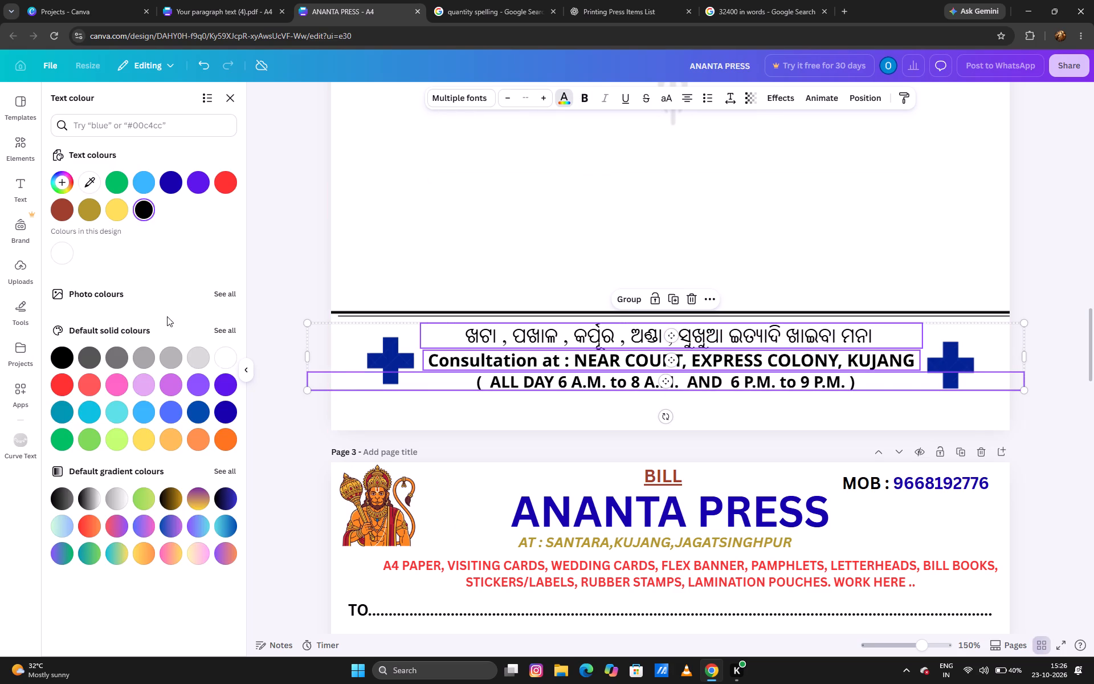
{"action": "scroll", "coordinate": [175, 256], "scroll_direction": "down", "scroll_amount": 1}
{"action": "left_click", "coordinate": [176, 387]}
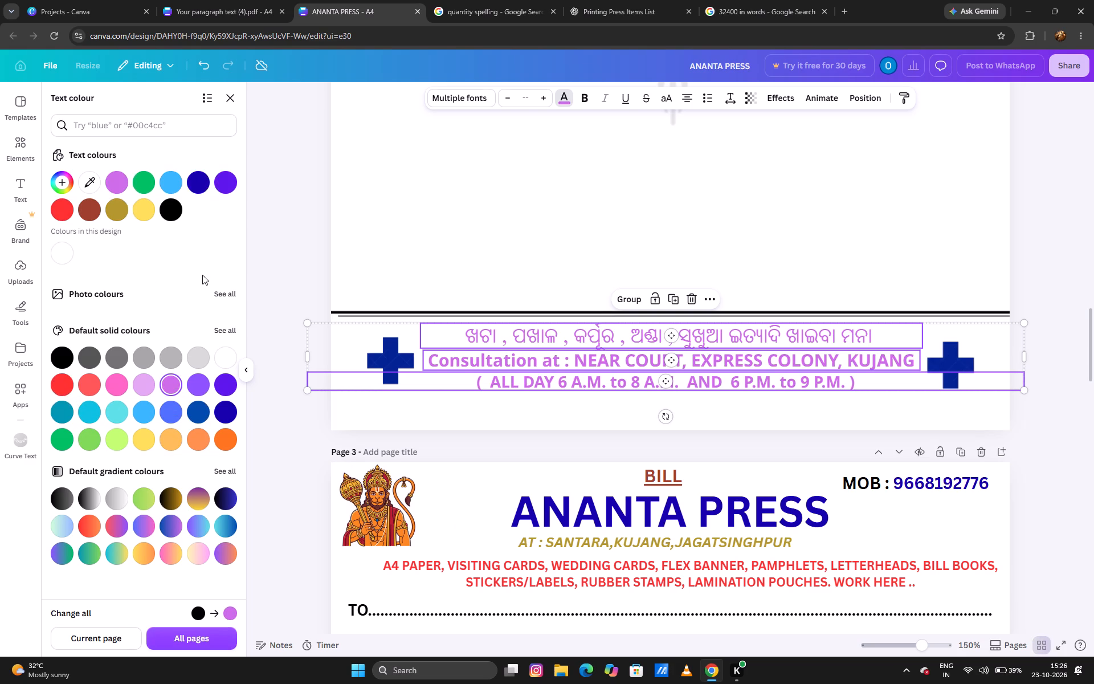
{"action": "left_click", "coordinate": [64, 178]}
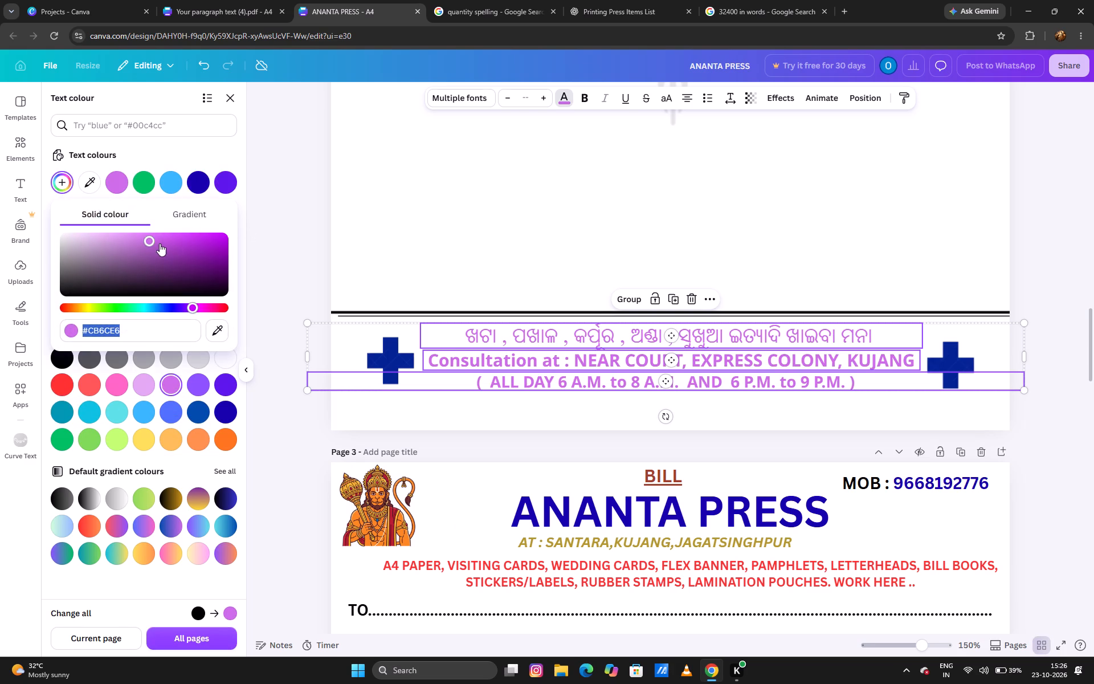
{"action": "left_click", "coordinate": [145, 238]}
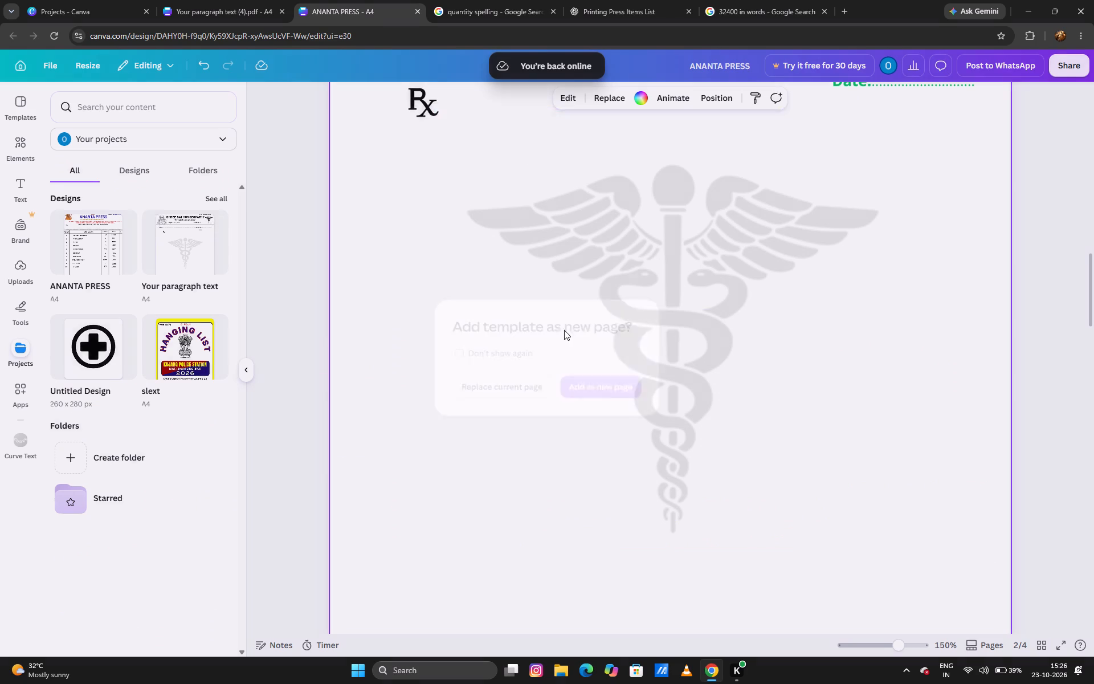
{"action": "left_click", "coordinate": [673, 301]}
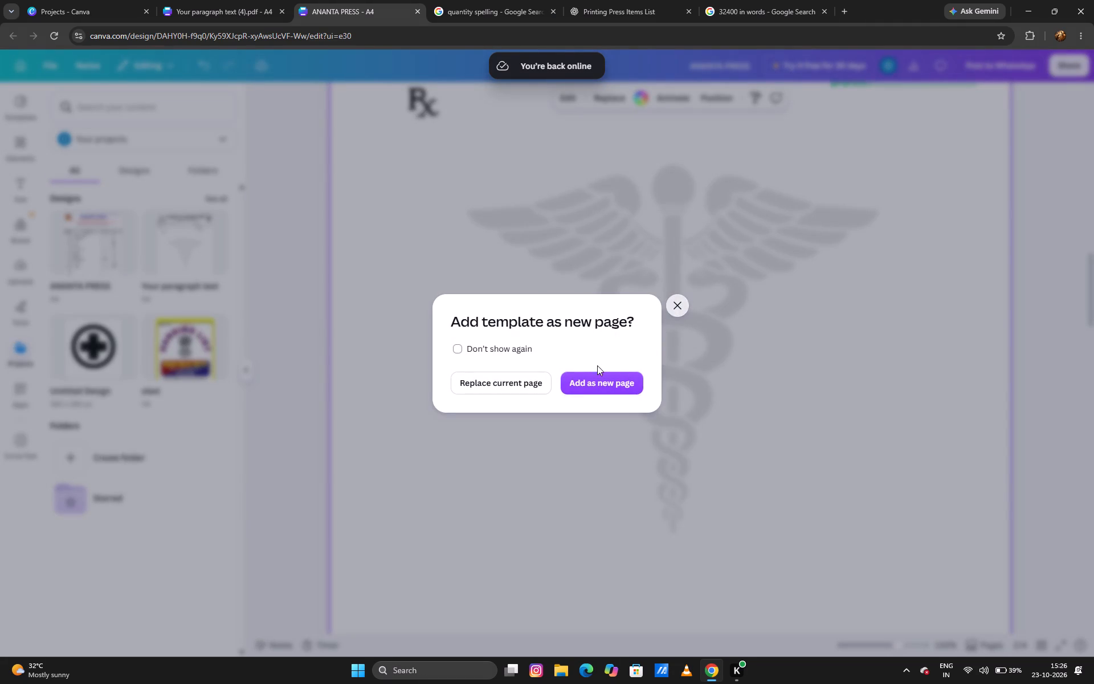
Select the three page 2 footer text lines together and set their text colour to the custom dark purple #5E0079.
{"action": "scroll", "coordinate": [597, 366], "scroll_direction": "down", "scroll_amount": 8}
{"action": "left_click", "coordinate": [597, 345]}
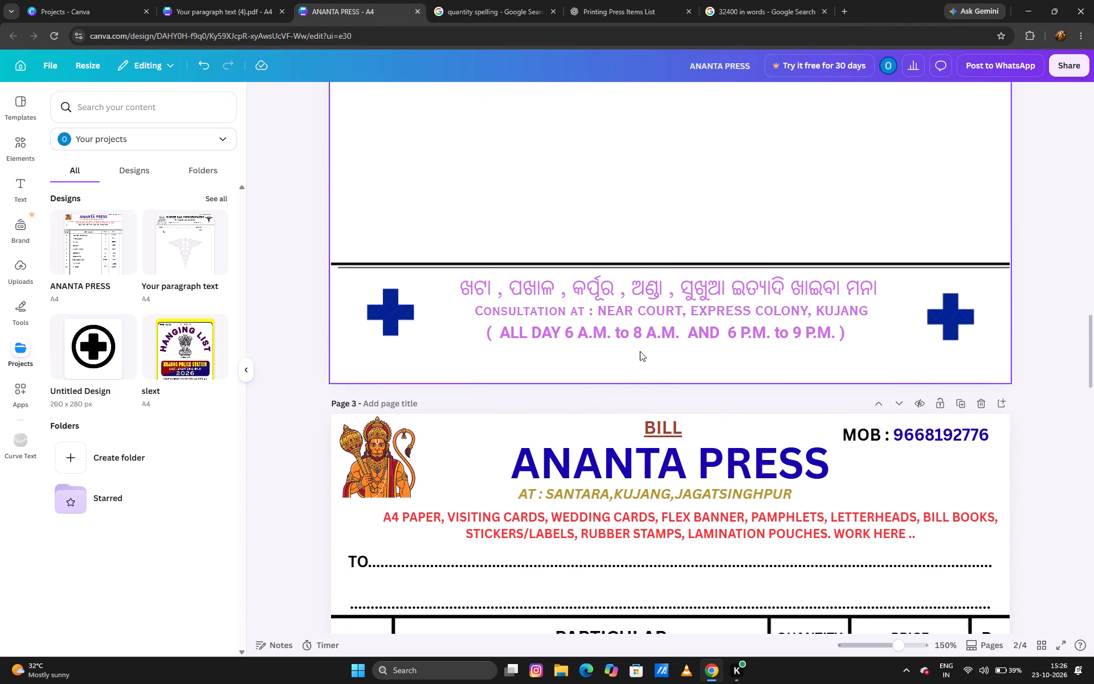
{"action": "left_click_drag", "start_coordinate": [647, 358], "coordinate": [592, 287]}
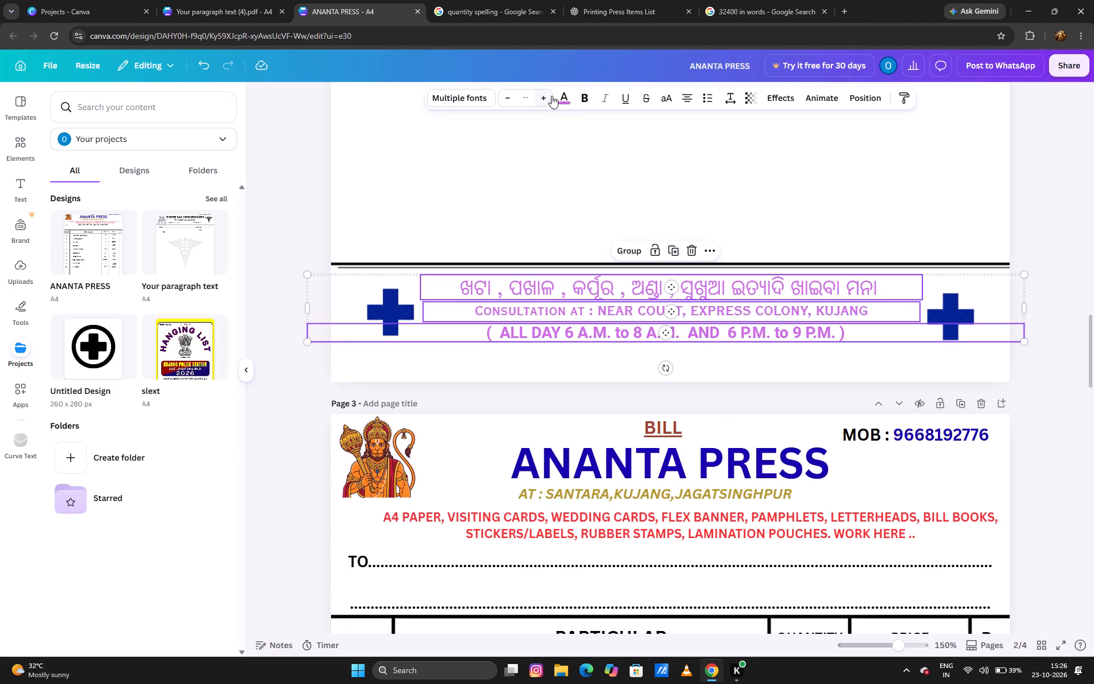
{"action": "left_click", "coordinate": [566, 98]}
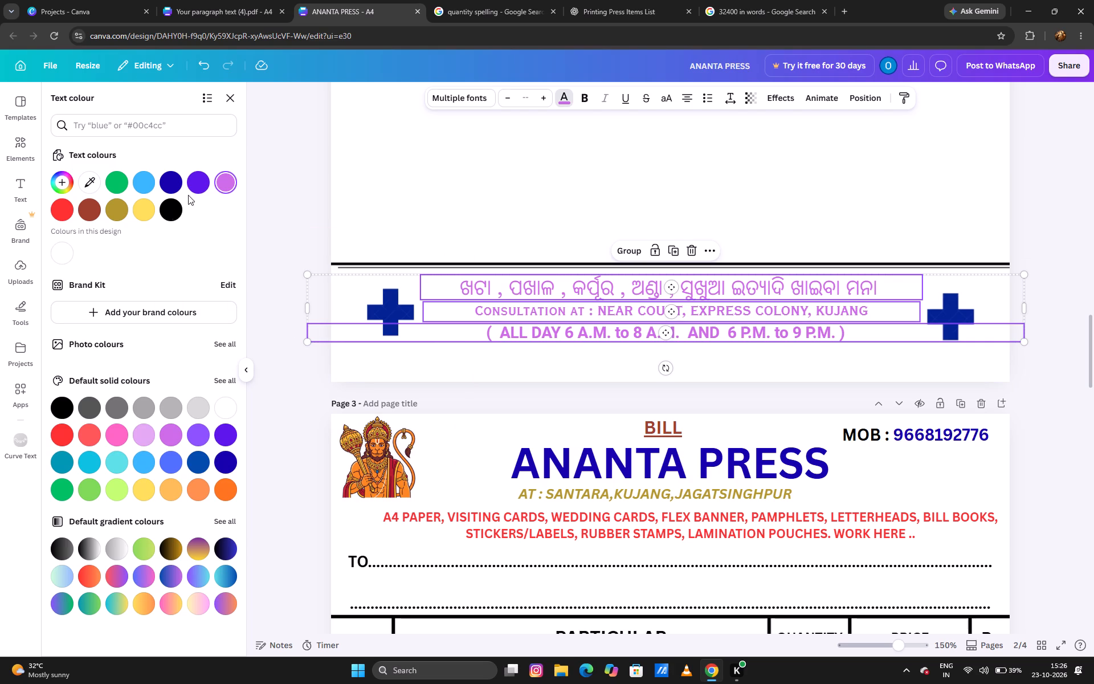
{"action": "left_click", "coordinate": [61, 184]}
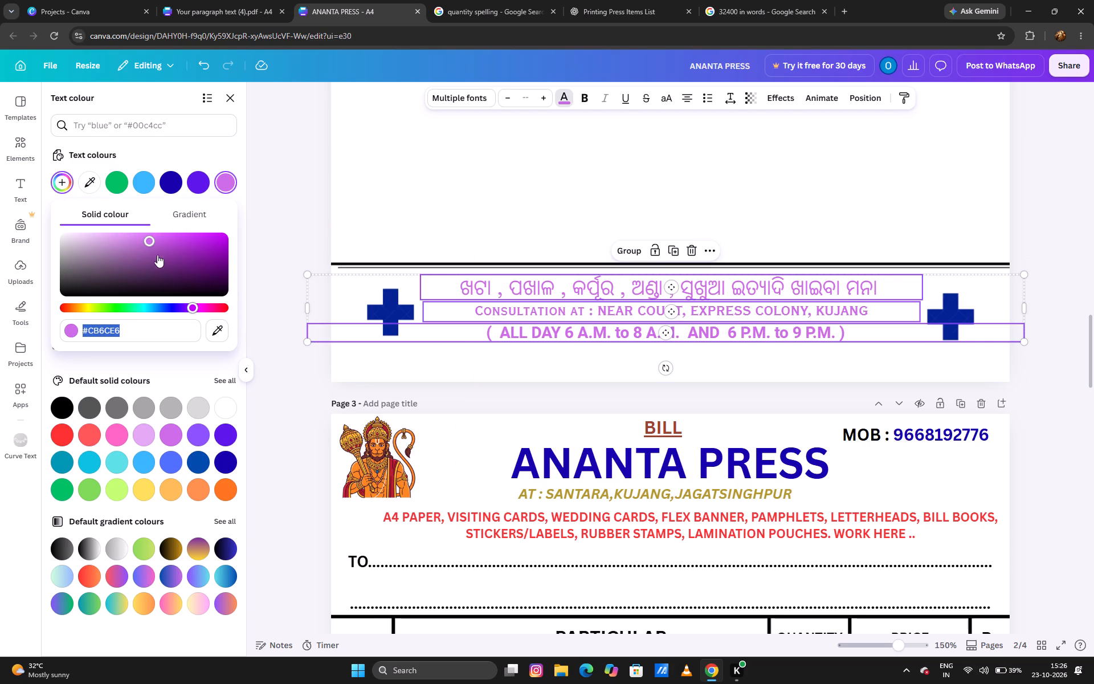
{"action": "left_click_drag", "start_coordinate": [148, 238], "coordinate": [195, 255]}
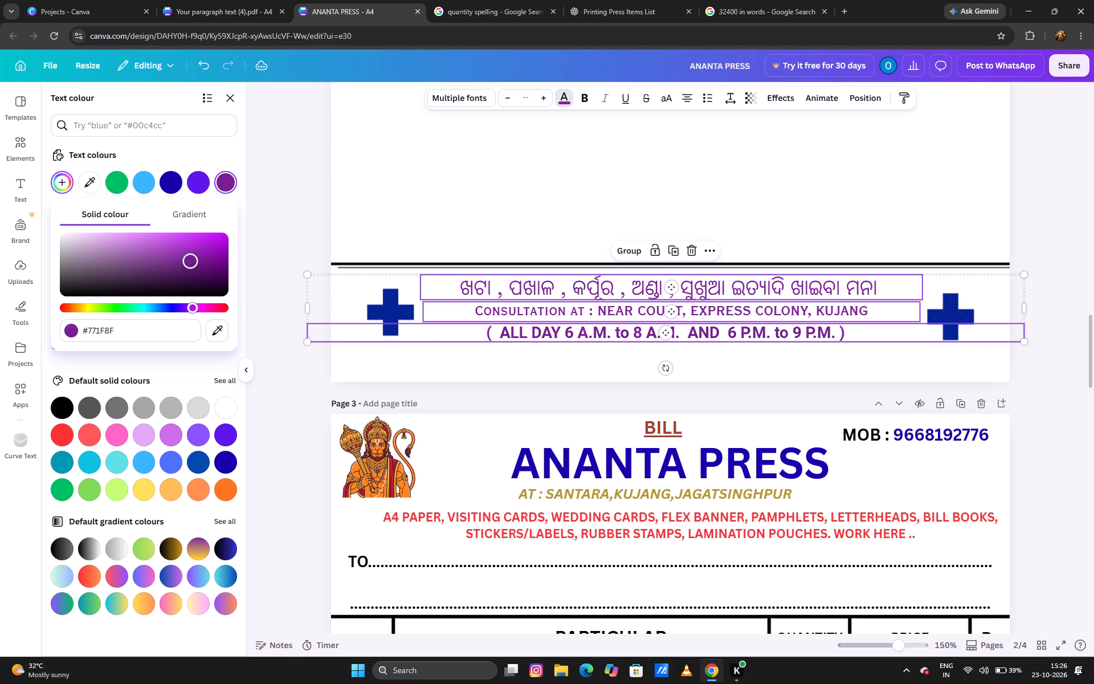
{"action": "left_click_drag", "start_coordinate": [195, 255], "coordinate": [293, 266]}
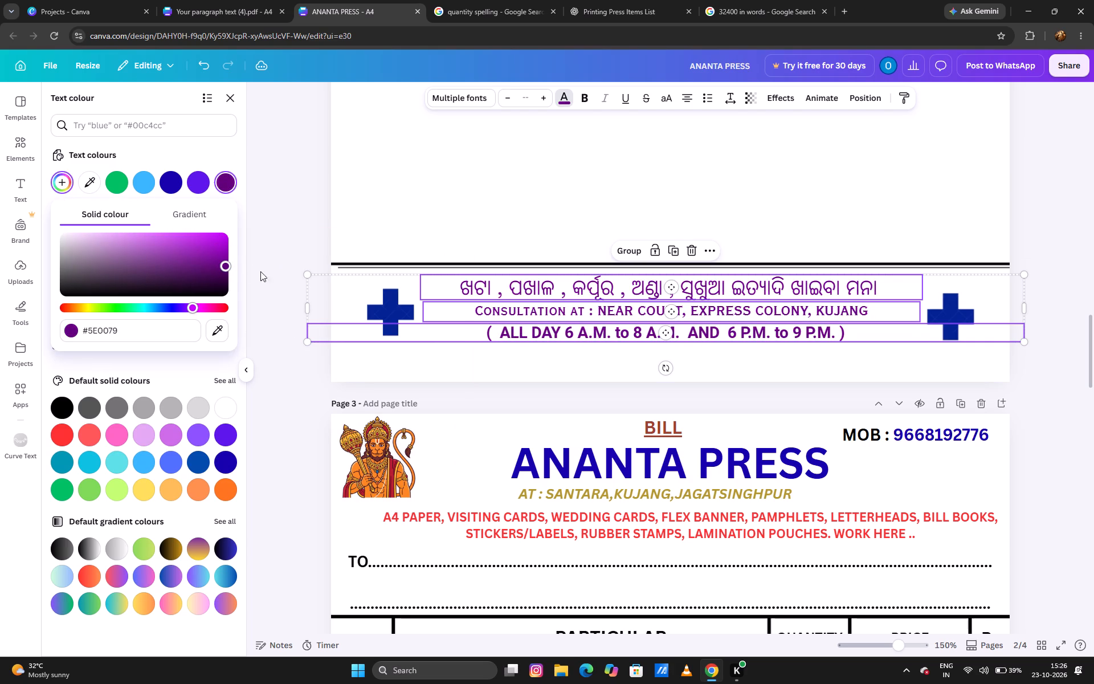
{"action": "left_click", "coordinate": [403, 201]}
Change the text colour of the Cell number line at the top of page 2 to dark blue.
{"action": "scroll", "coordinate": [597, 385], "scroll_direction": "up", "scroll_amount": 2}
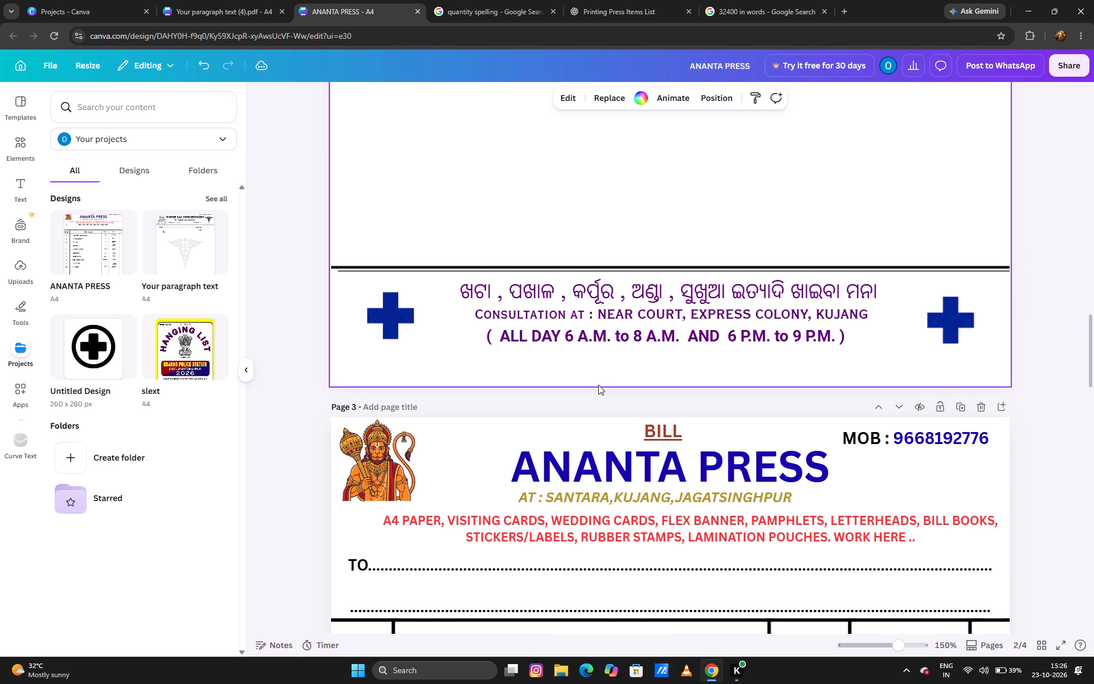
{"action": "scroll", "coordinate": [598, 385], "scroll_direction": "up", "scroll_amount": 6}
{"action": "scroll", "coordinate": [677, 352], "scroll_direction": "up", "scroll_amount": 5}
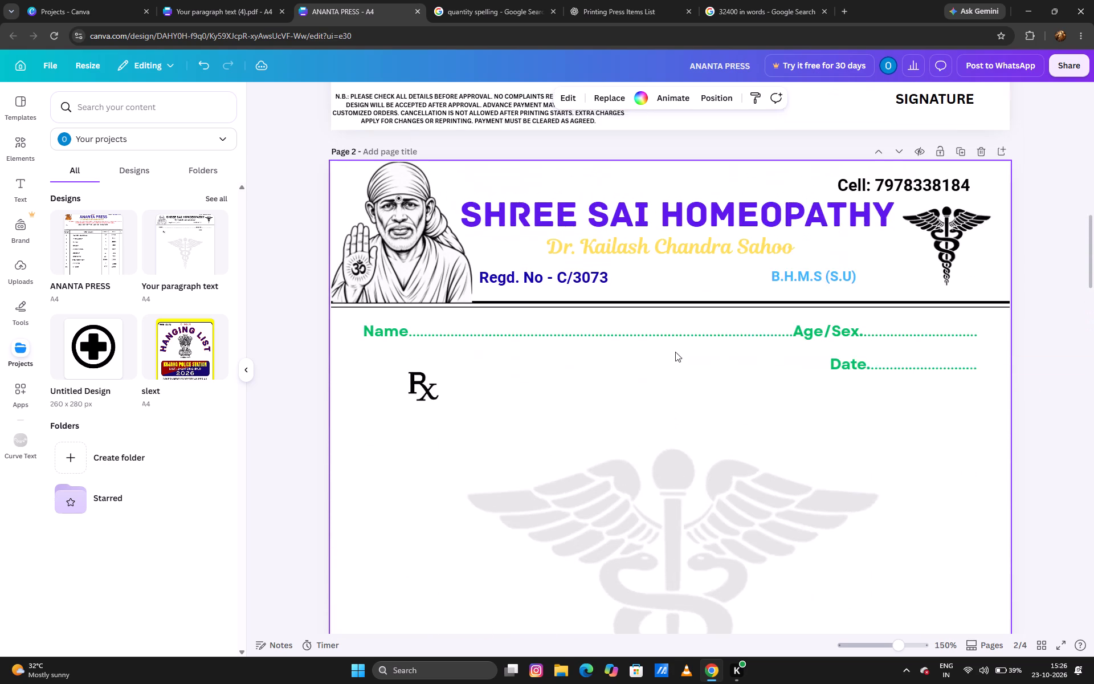
{"action": "scroll", "coordinate": [675, 352], "scroll_direction": "up", "scroll_amount": 1}
{"action": "left_click", "coordinate": [925, 310]}
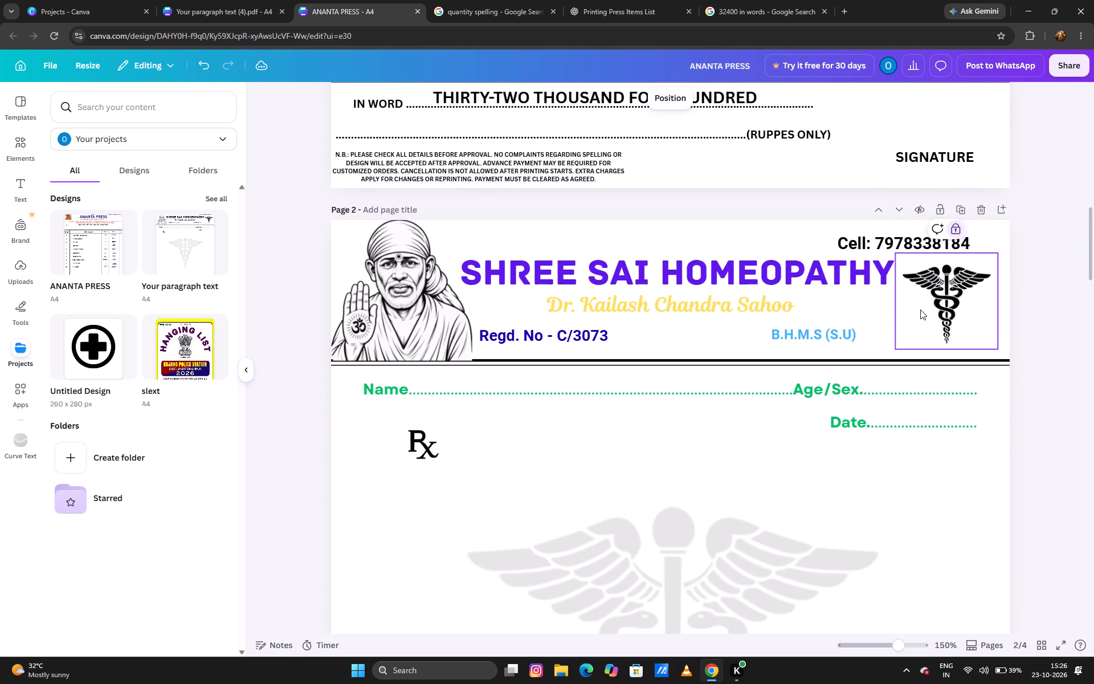
{"action": "left_click", "coordinate": [921, 246]}
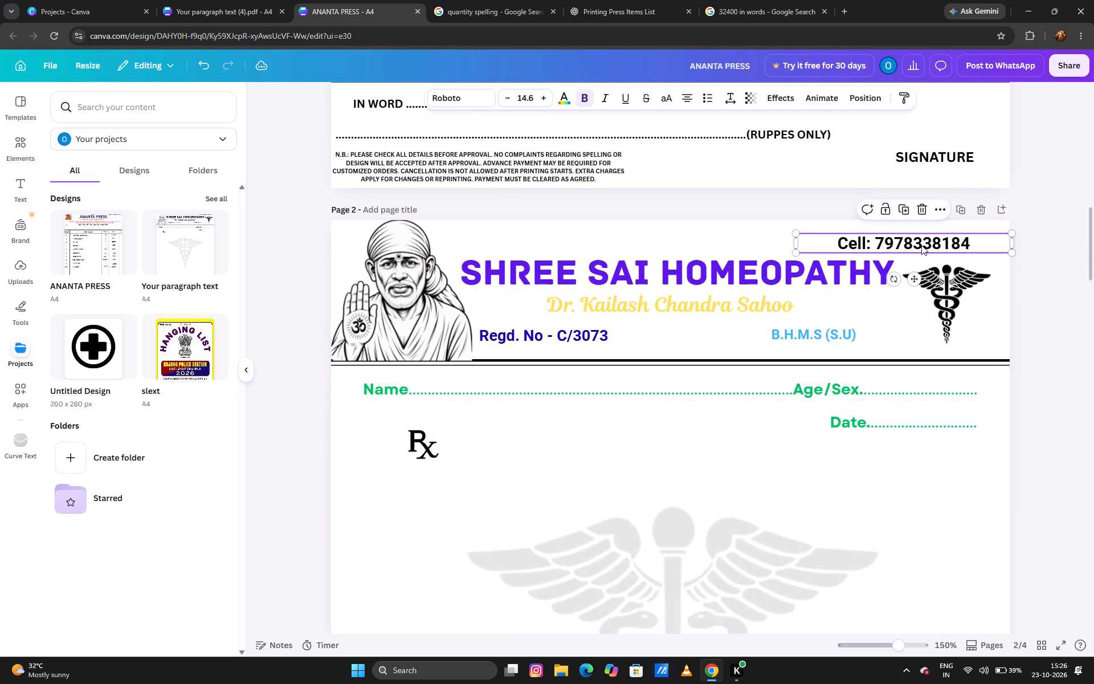
{"action": "left_click", "coordinate": [562, 99]}
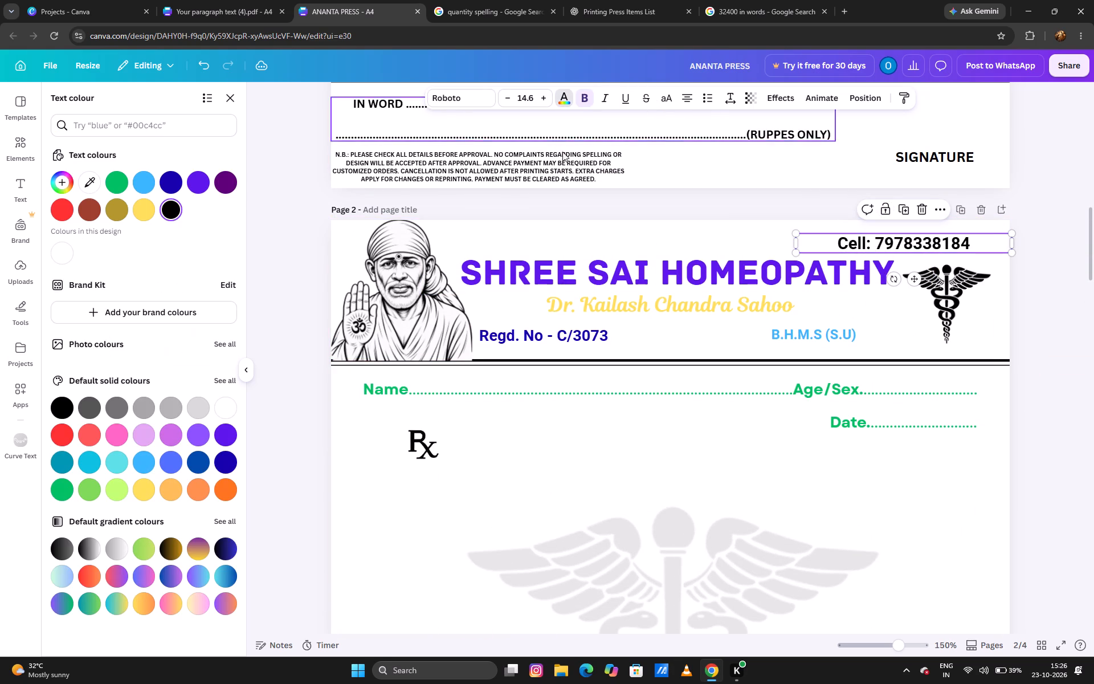
{"action": "scroll", "coordinate": [125, 393], "scroll_direction": "down", "scroll_amount": 6}
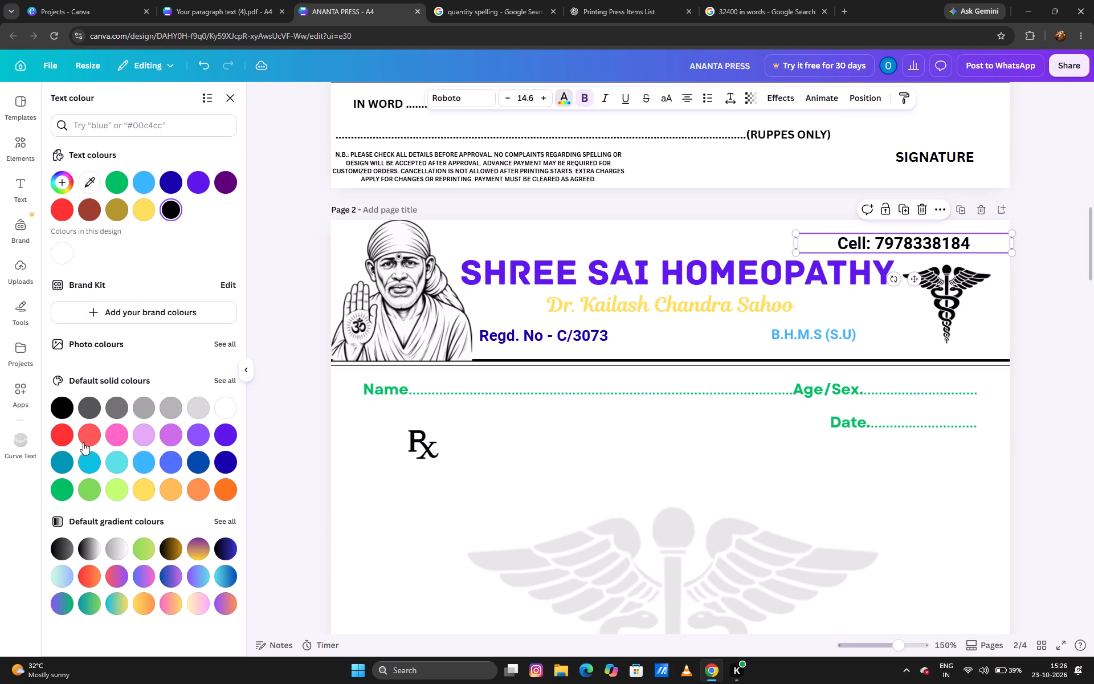
{"action": "left_click", "coordinate": [224, 455]}
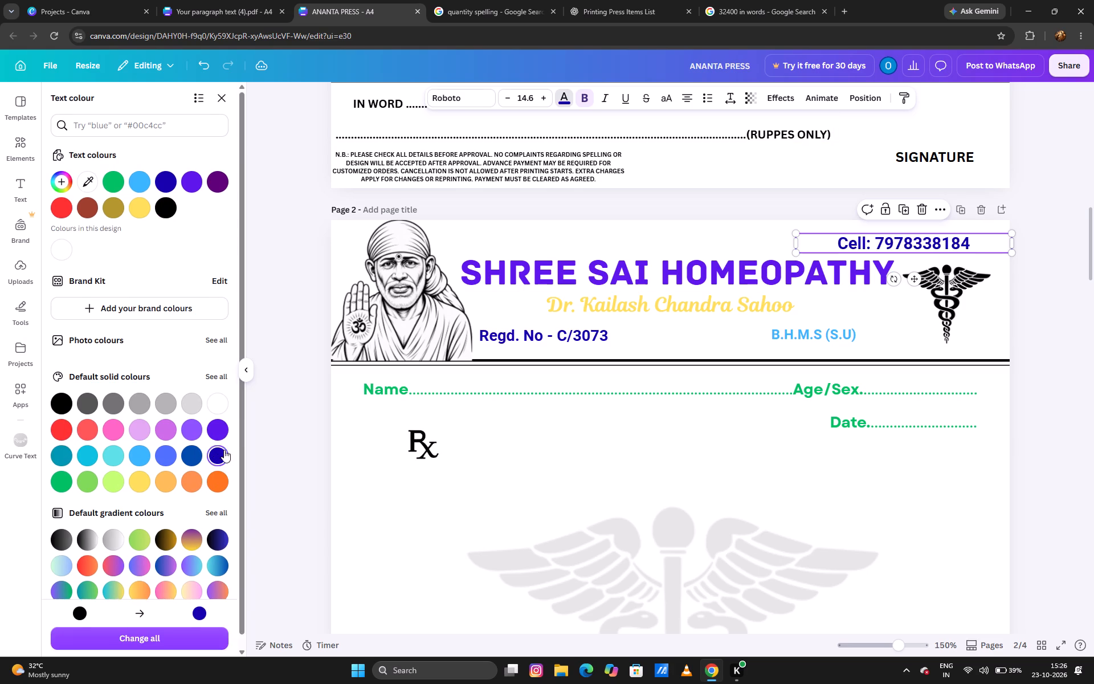
{"action": "left_click", "coordinate": [548, 479]}
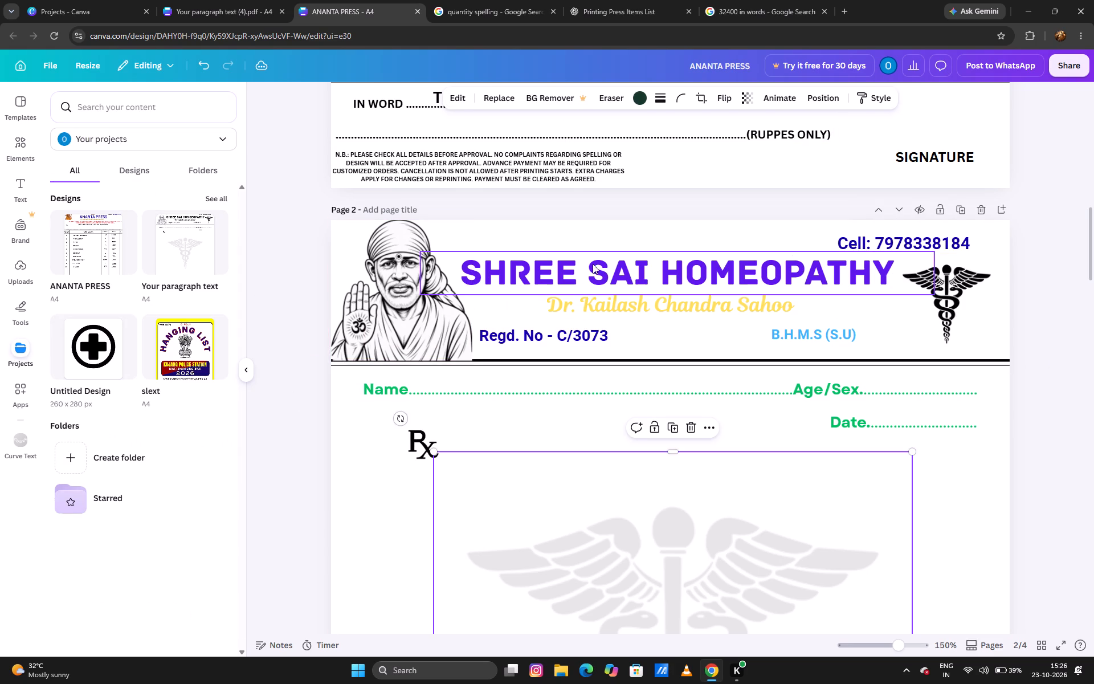
Select the whole SHREE SAI HOMEOPATHY heading text on page 2 and change its colour to a custom dark green, about #129D5A.
{"action": "left_click", "coordinate": [598, 260]}
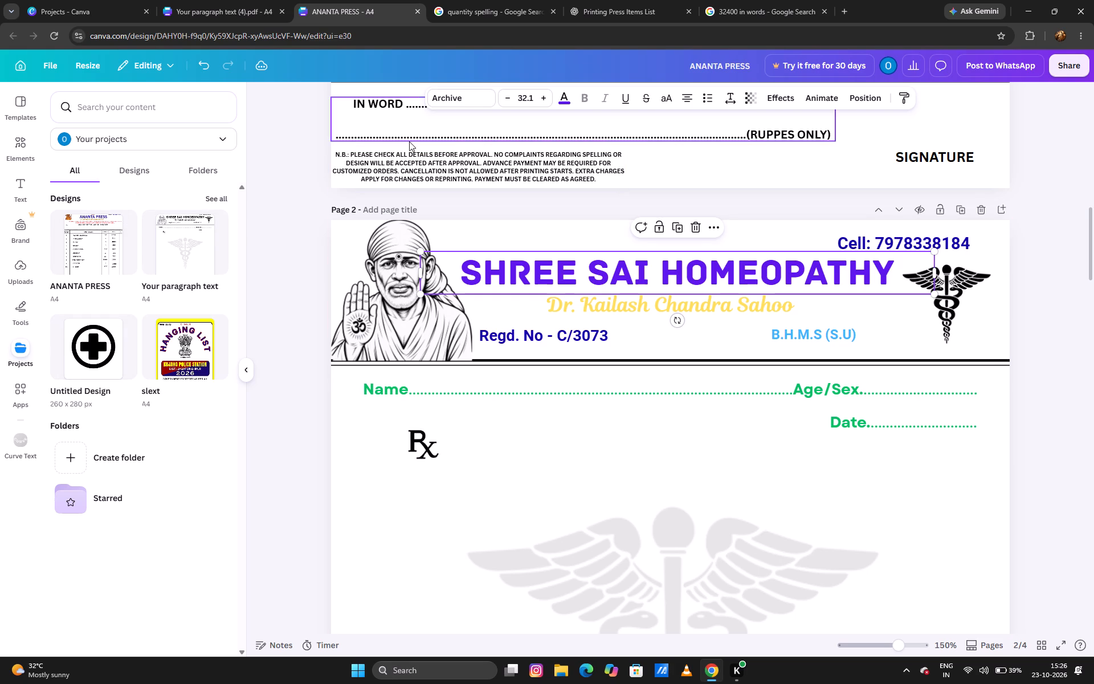
{"action": "left_click", "coordinate": [567, 96]}
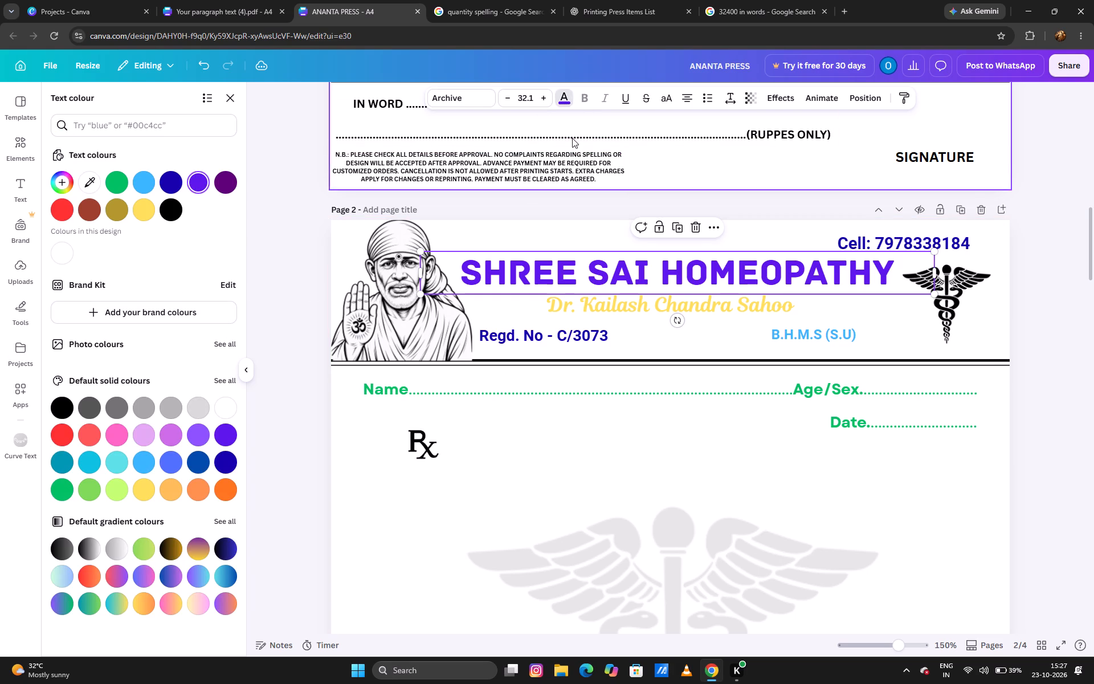
{"action": "left_click", "coordinate": [564, 97]}
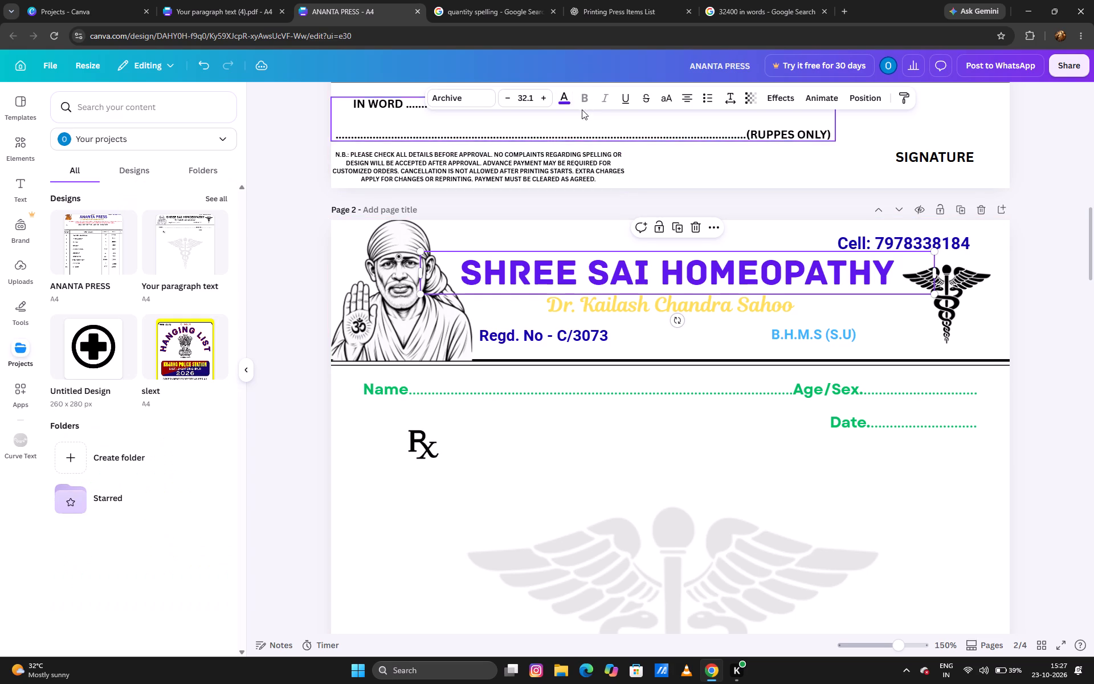
{"action": "double_click", "coordinate": [691, 260]}
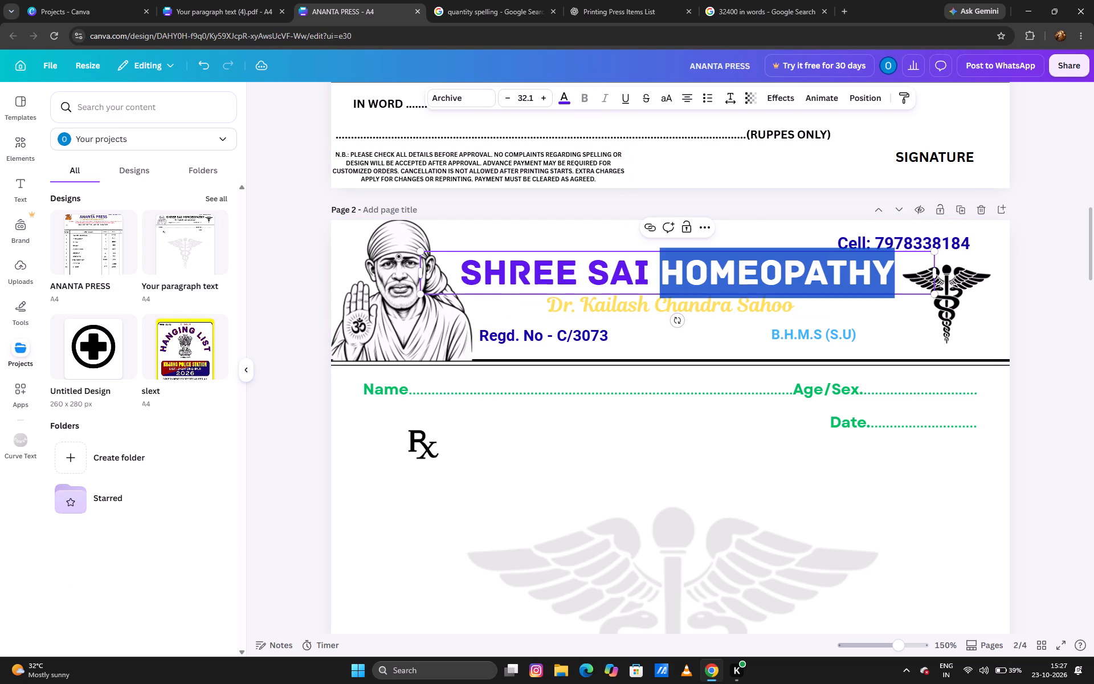
{"action": "left_click", "coordinate": [695, 430]}
{"action": "left_click", "coordinate": [895, 269]}
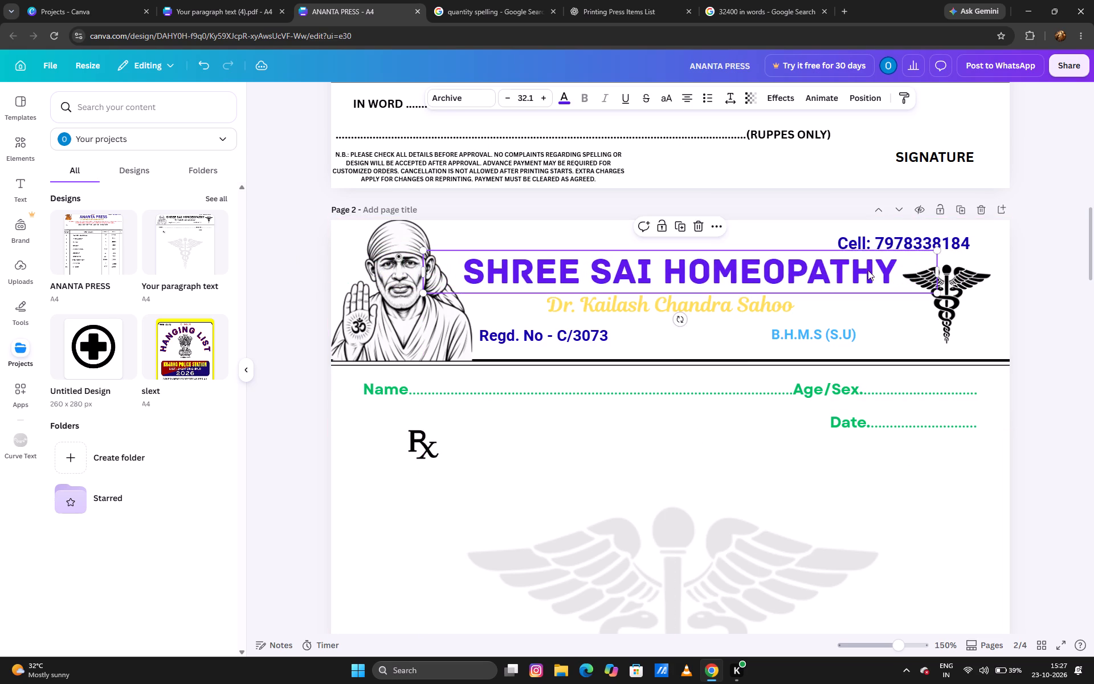
{"action": "double_click", "coordinate": [827, 276]}
{"action": "left_click", "coordinate": [730, 433]}
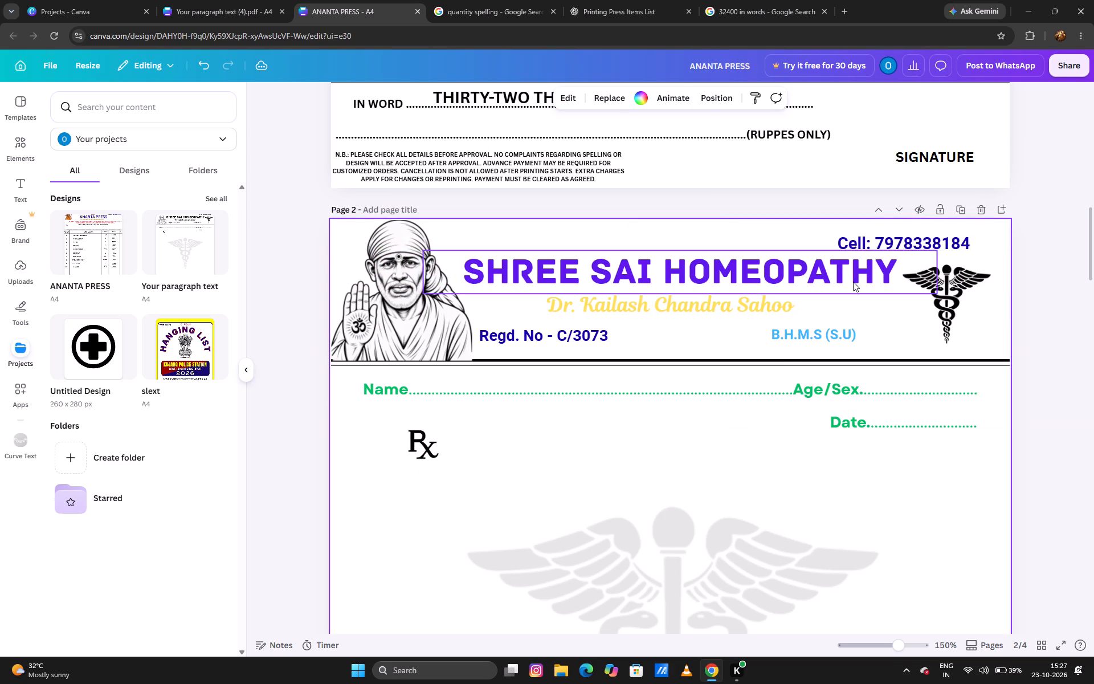
{"action": "left_click", "coordinate": [890, 271]}
{"action": "left_click", "coordinate": [895, 271]}
{"action": "left_click_drag", "start_coordinate": [896, 273], "coordinate": [565, 279]}
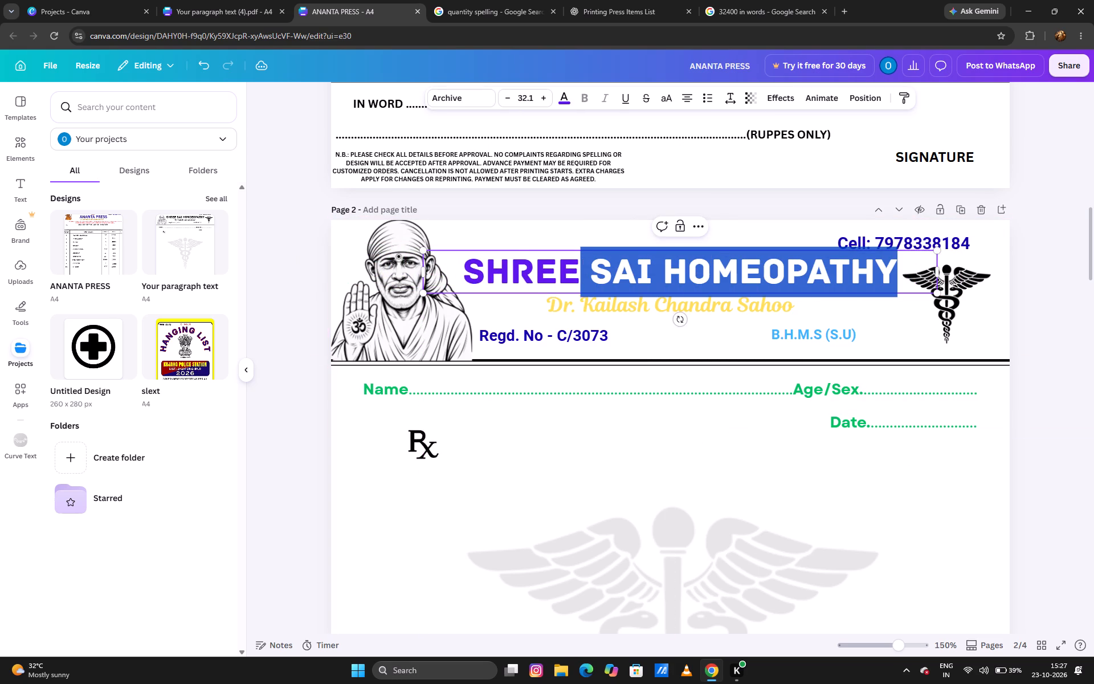
{"action": "left_click_drag", "start_coordinate": [565, 279], "coordinate": [442, 275]}
{"action": "left_click", "coordinate": [563, 99]}
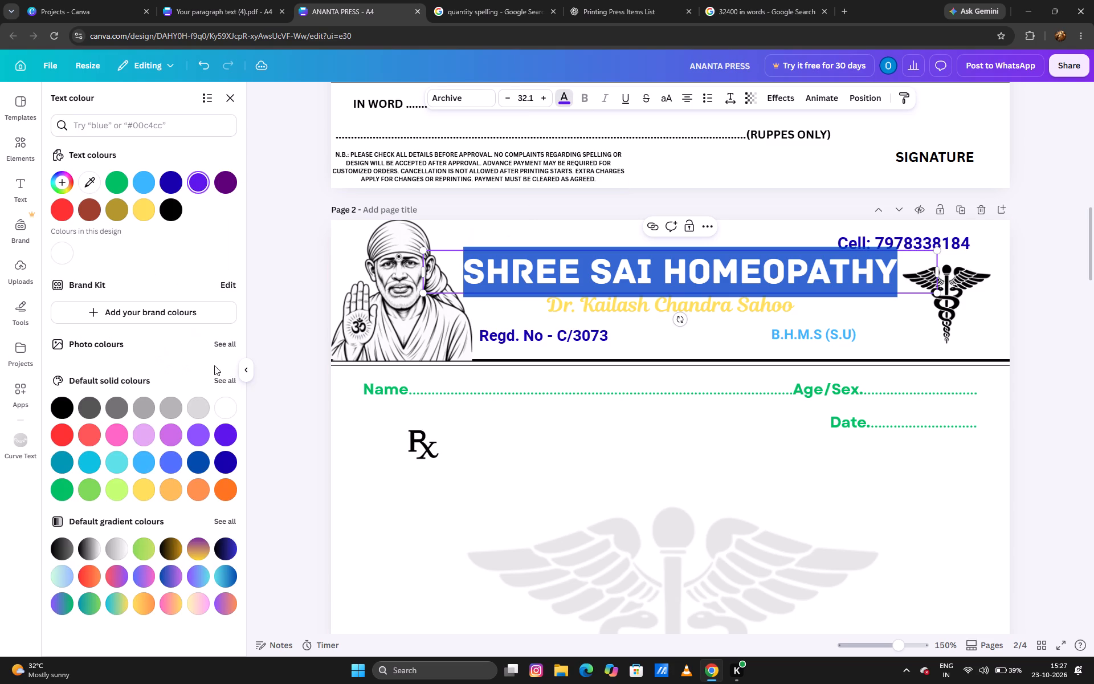
{"action": "left_click", "coordinate": [117, 175]}
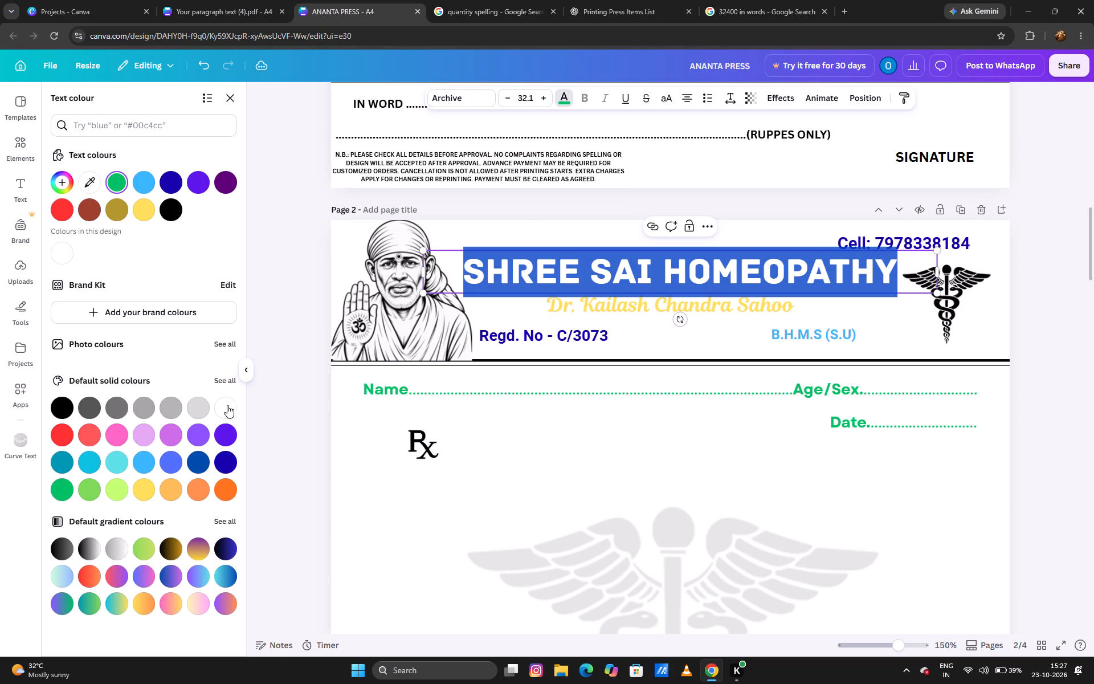
{"action": "left_click", "coordinate": [52, 175]}
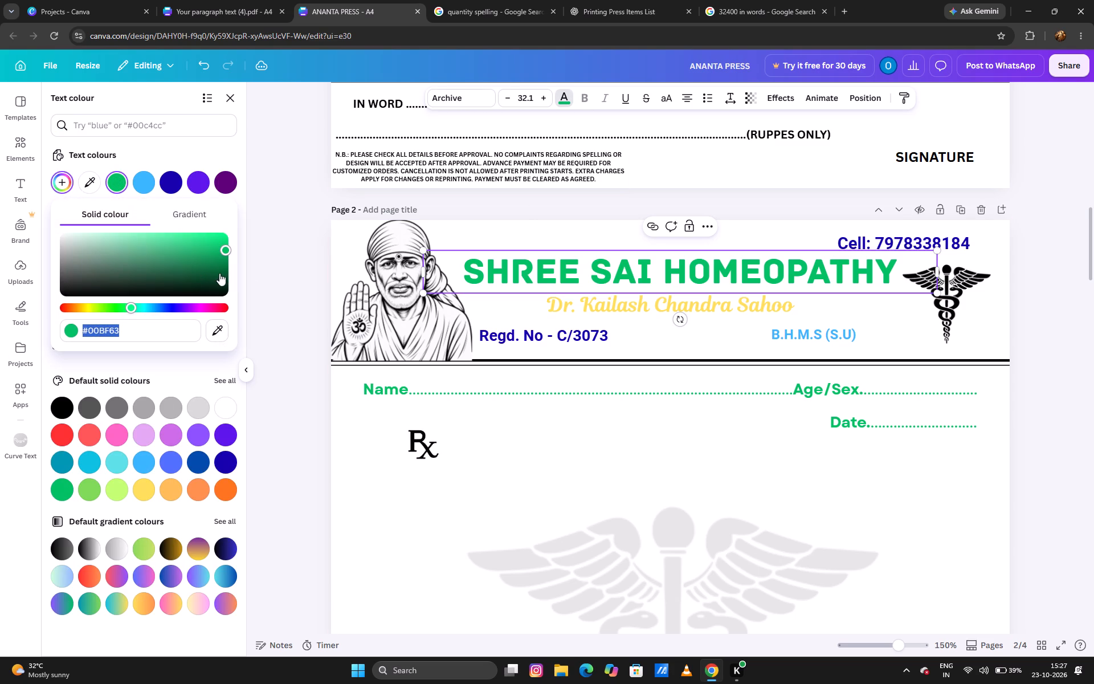
{"action": "left_click_drag", "start_coordinate": [224, 247], "coordinate": [209, 257]}
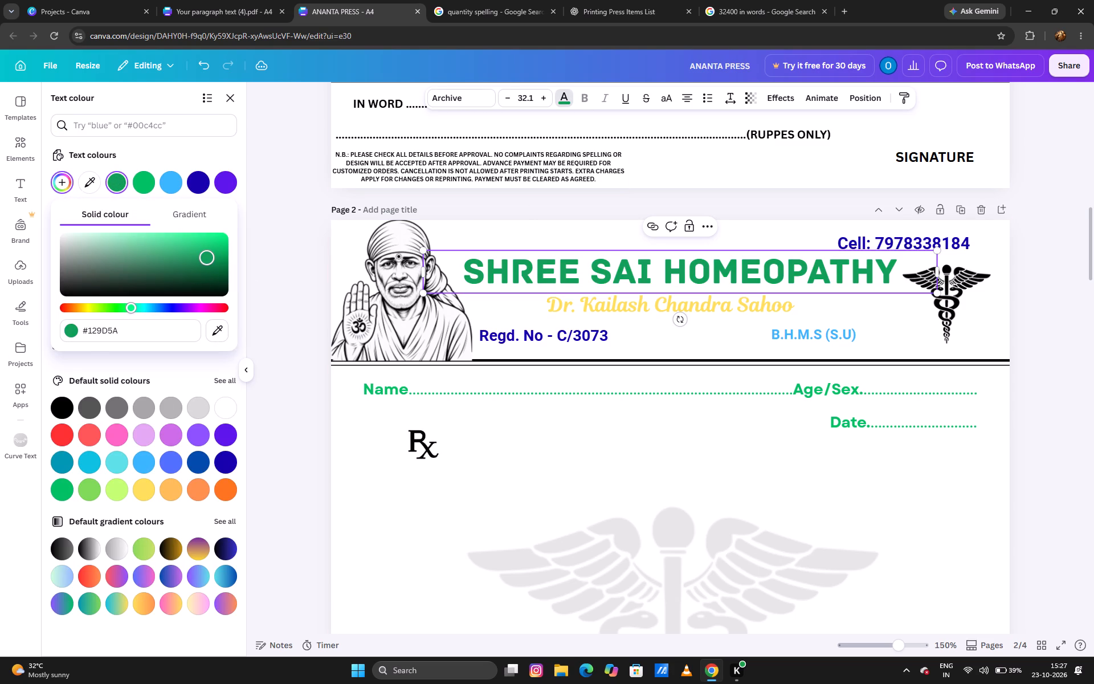
{"action": "left_click_drag", "start_coordinate": [209, 257], "coordinate": [209, 257]}
{"action": "left_click", "coordinate": [304, 441]}
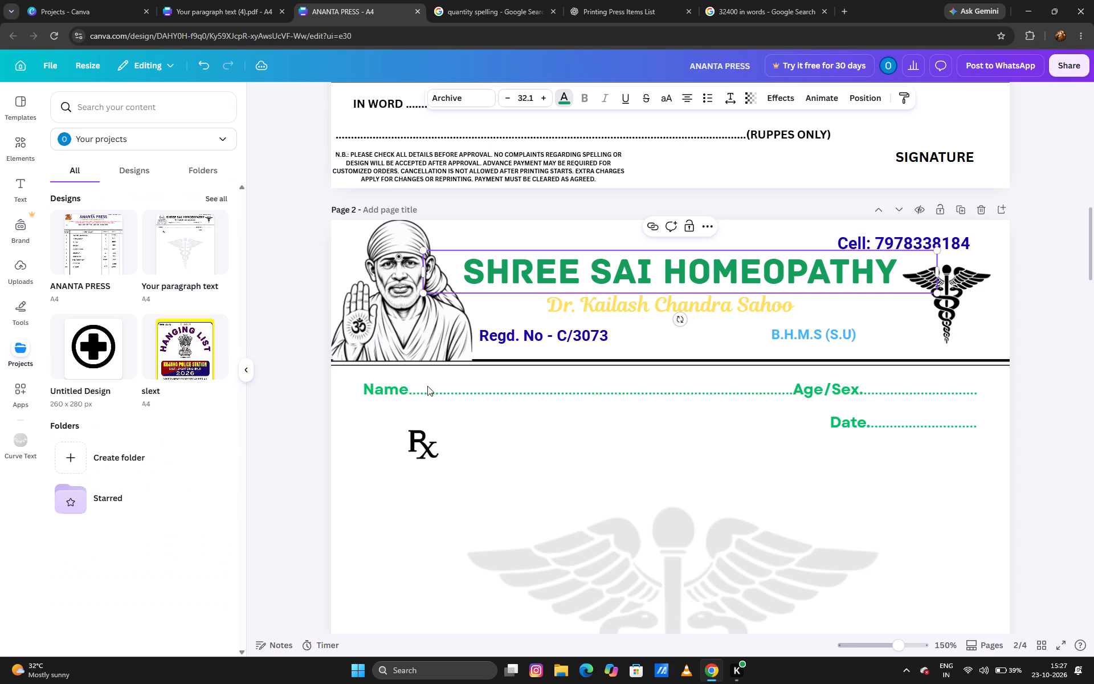
Change the text colour of the doctor's name line under the page 2 heading to custom dark gold #B28E00.
{"action": "double_click", "coordinate": [637, 302]}
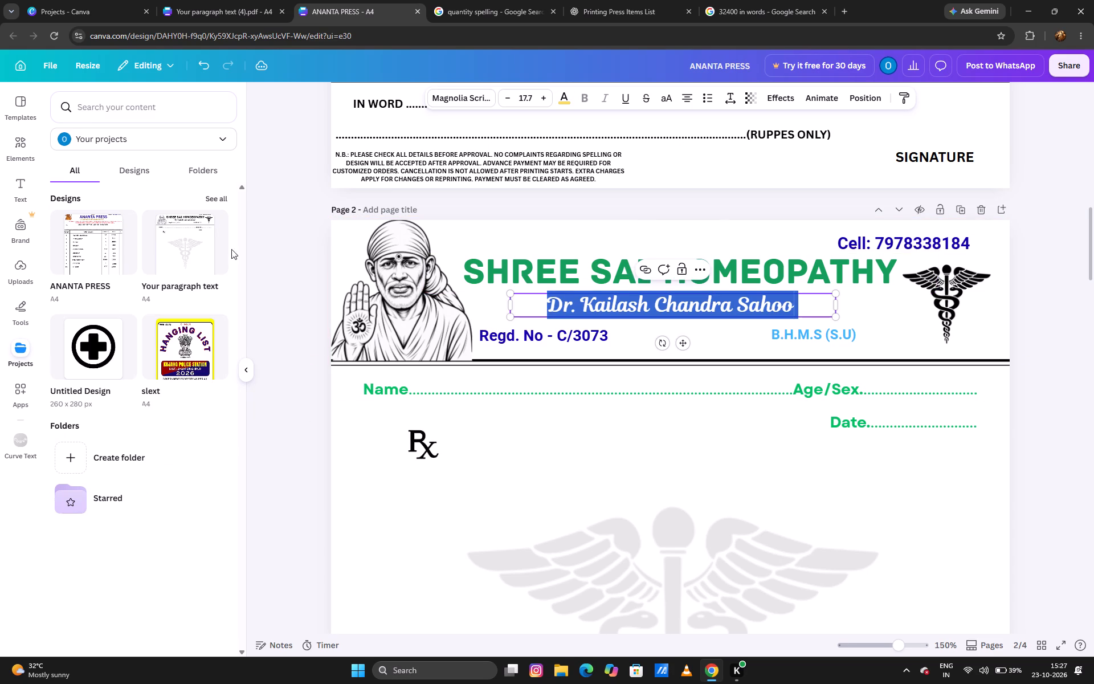
{"action": "left_click", "coordinate": [570, 98]}
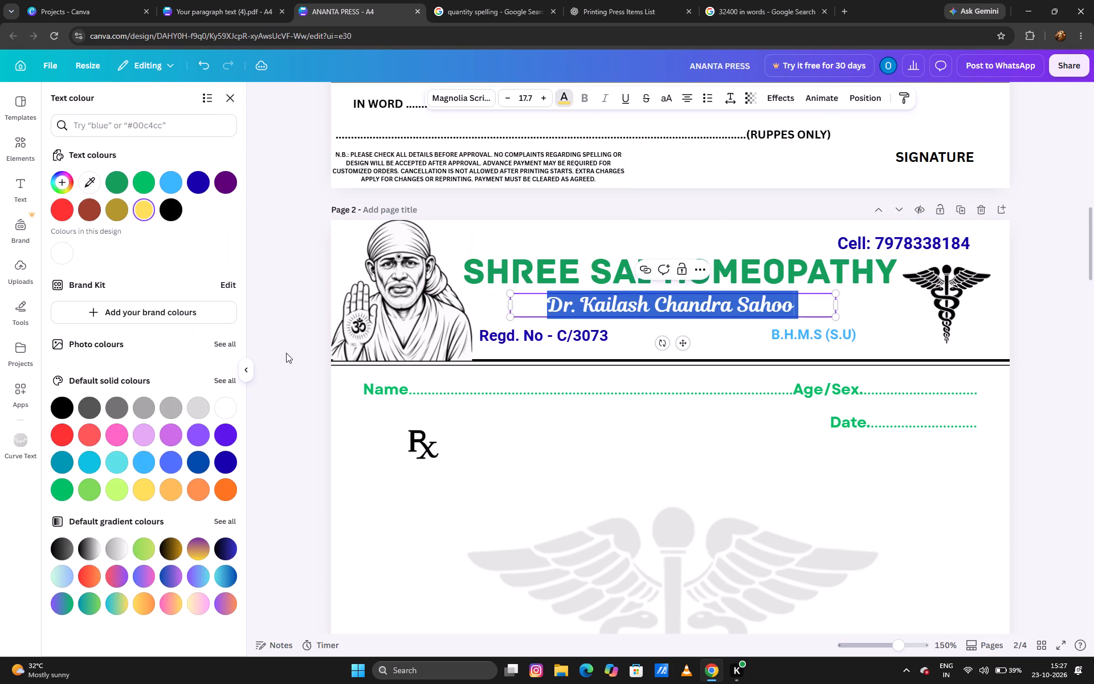
{"action": "left_click", "coordinate": [65, 187]}
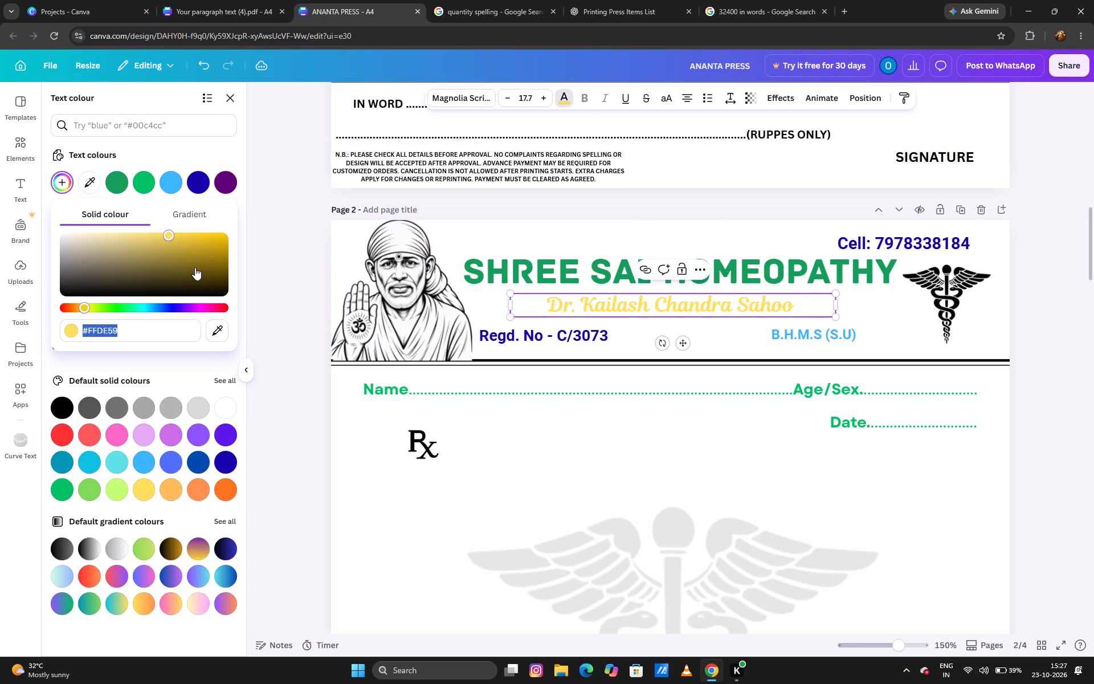
{"action": "left_click_drag", "start_coordinate": [164, 231], "coordinate": [226, 255]}
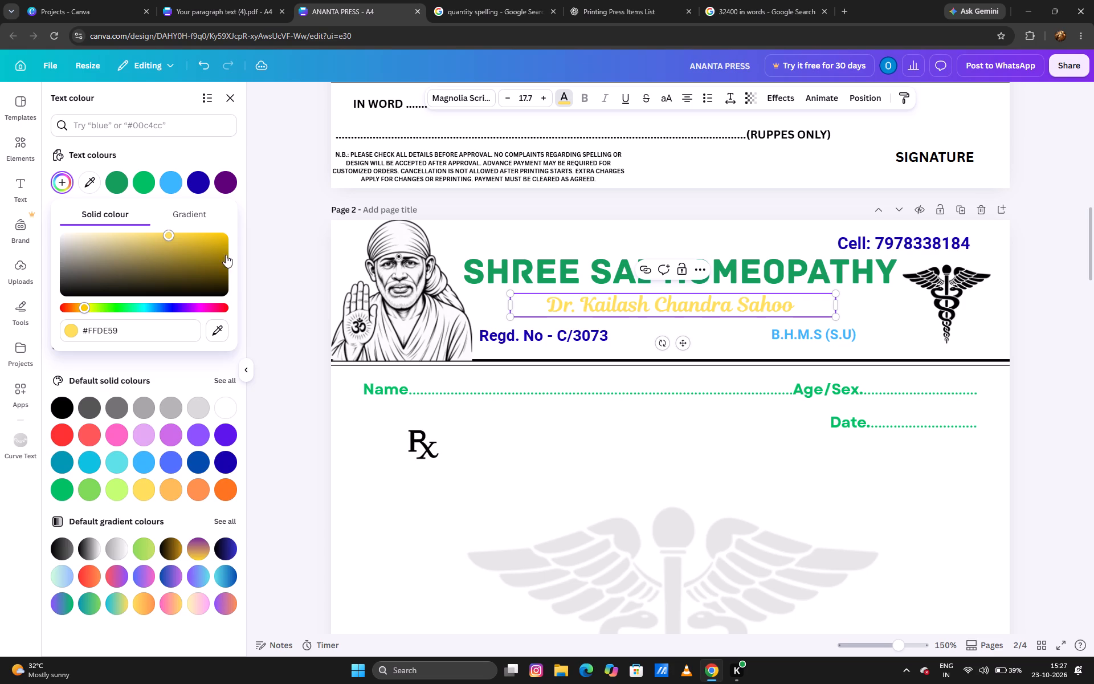
{"action": "left_click_drag", "start_coordinate": [226, 255], "coordinate": [228, 256]}
{"action": "left_click_drag", "start_coordinate": [165, 233], "coordinate": [213, 255]}
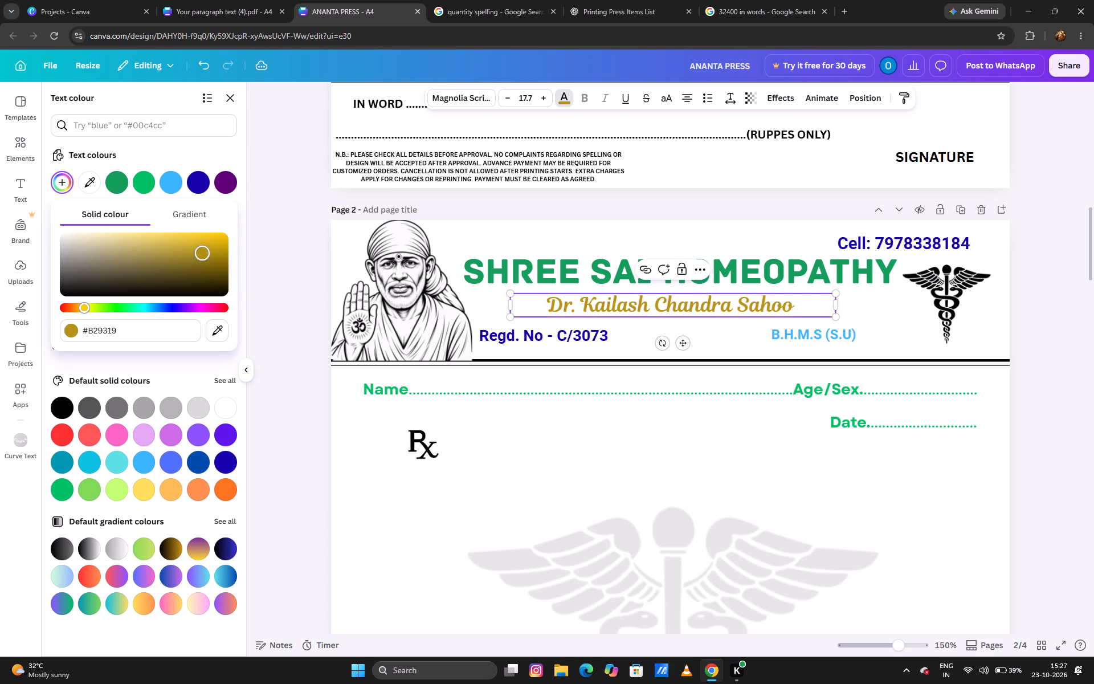
{"action": "left_click_drag", "start_coordinate": [213, 255], "coordinate": [236, 250]}
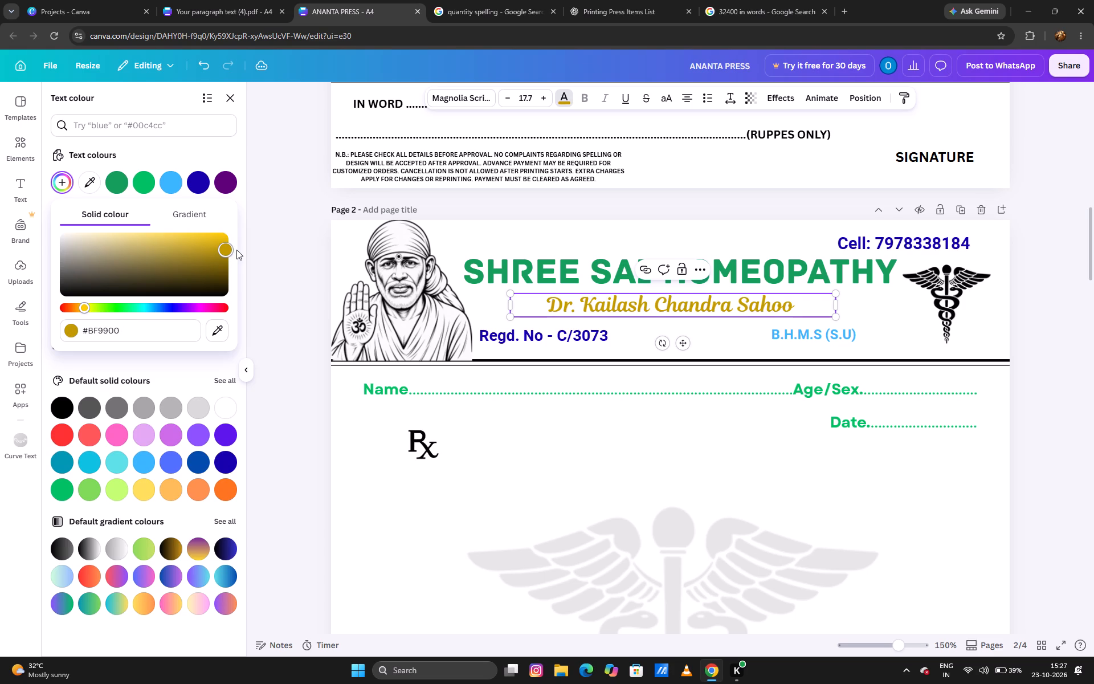
{"action": "left_click_drag", "start_coordinate": [236, 250], "coordinate": [238, 252]}
{"action": "left_click", "coordinate": [642, 436]}
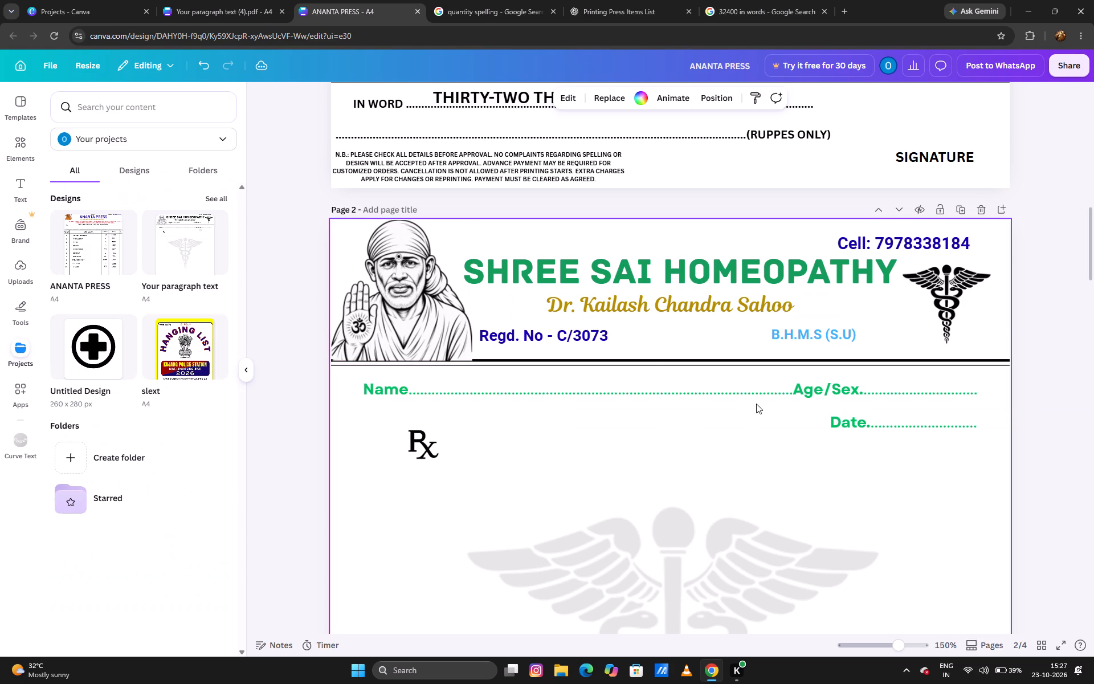
Shrink the grey caduceus watermark on page 2 to about three quarters of its size and centre it horizontally in the body area.
{"action": "scroll", "coordinate": [761, 402], "scroll_direction": "down", "scroll_amount": 15}
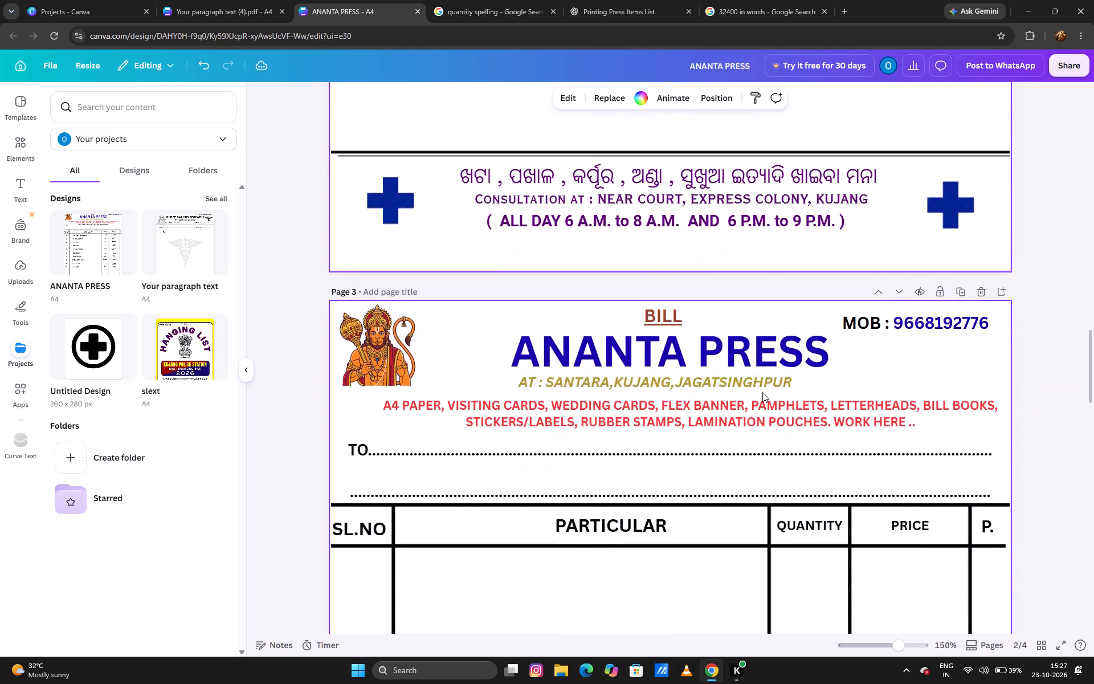
{"action": "scroll", "coordinate": [757, 392], "scroll_direction": "up", "scroll_amount": 11}
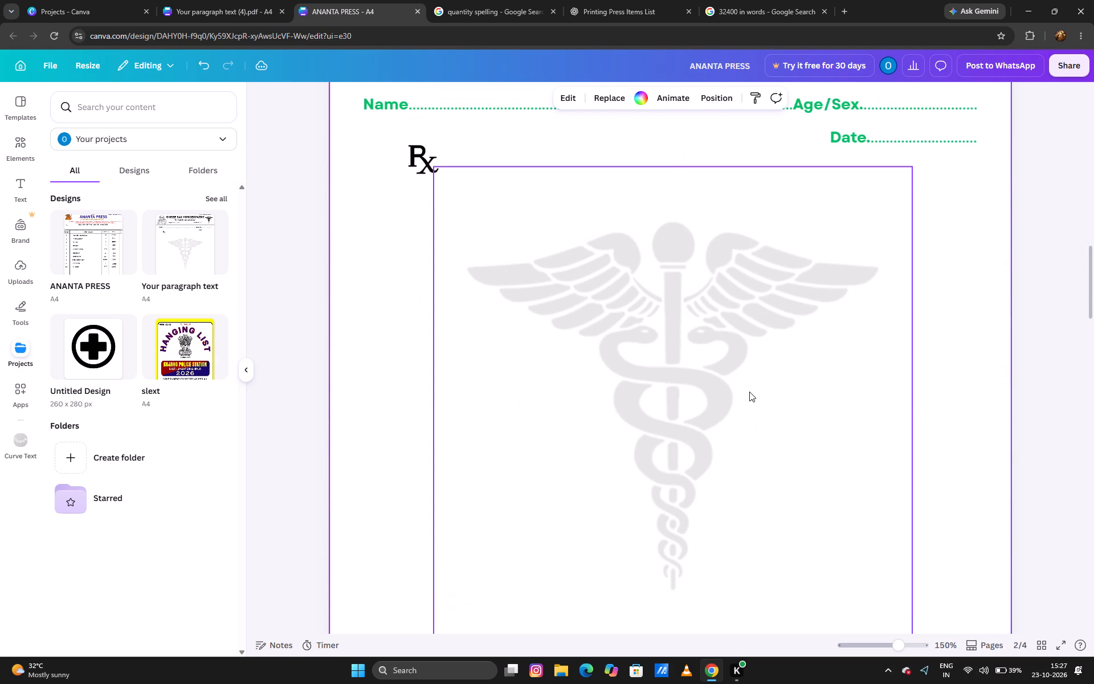
{"action": "left_click", "coordinate": [746, 392]}
{"action": "scroll", "coordinate": [746, 392], "scroll_direction": "down", "scroll_amount": 2}
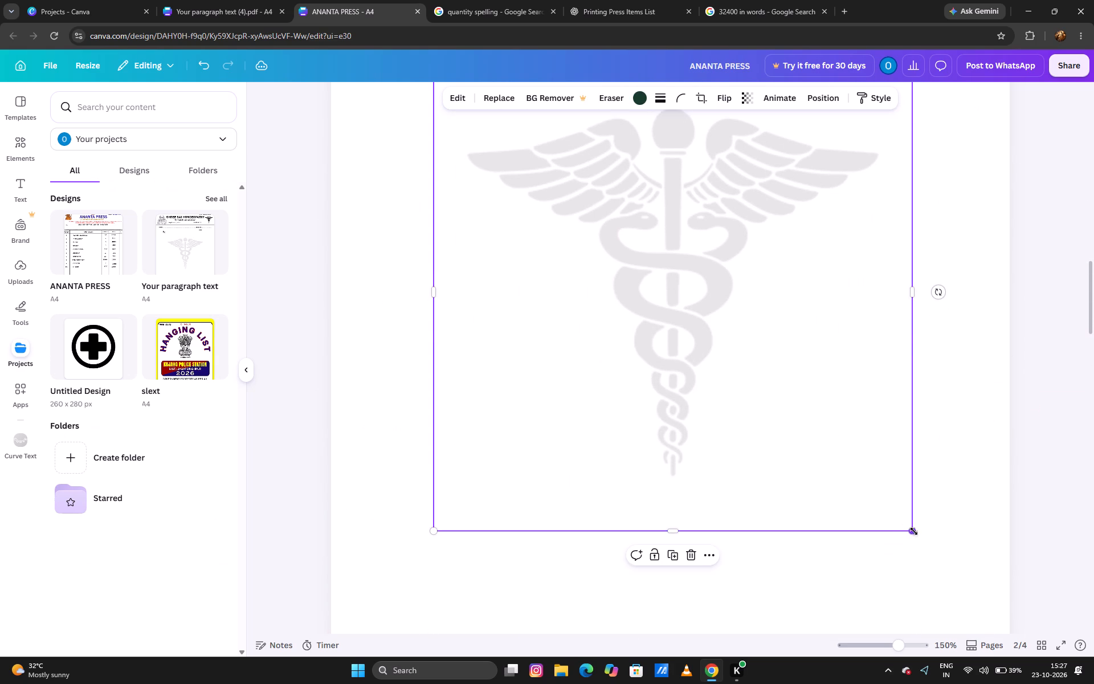
{"action": "left_click_drag", "start_coordinate": [914, 532], "coordinate": [736, 461]}
{"action": "left_click_drag", "start_coordinate": [666, 289], "coordinate": [743, 397]}
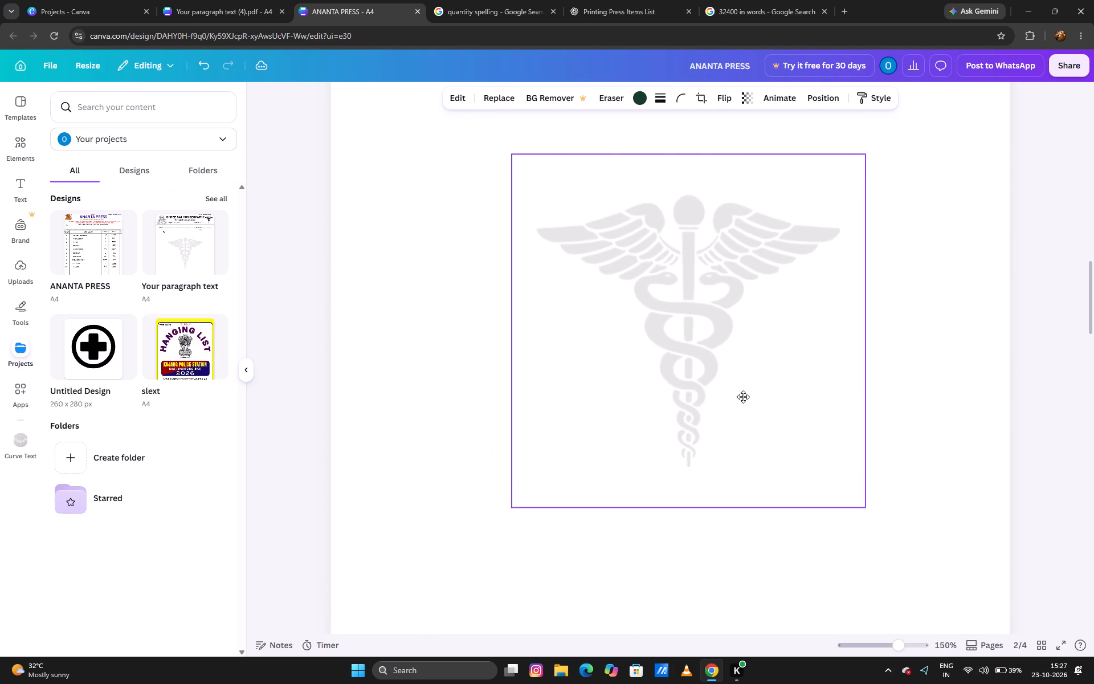
{"action": "left_click_drag", "start_coordinate": [743, 397], "coordinate": [730, 393]}
{"action": "scroll", "coordinate": [730, 394], "scroll_direction": "up", "scroll_amount": 6}
{"action": "scroll", "coordinate": [733, 394], "scroll_direction": "down", "scroll_amount": 5}
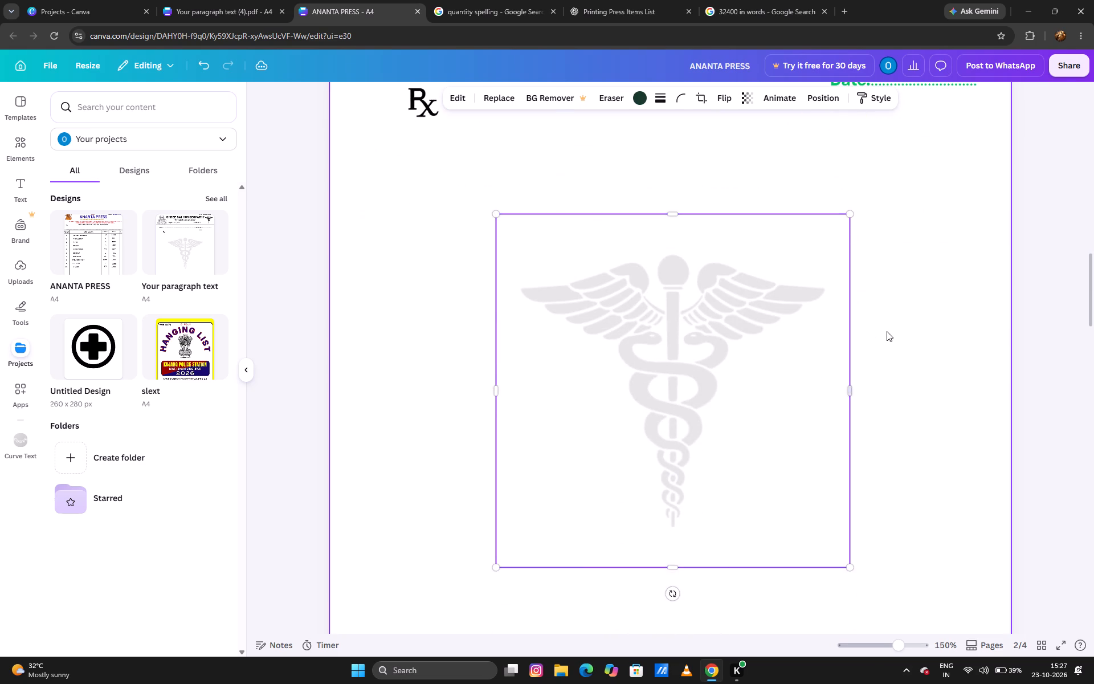
{"action": "left_click", "coordinate": [893, 328]}
Examine the overall layout of the page 2 letterhead from header to footer.
{"action": "scroll", "coordinate": [894, 332], "scroll_direction": "down", "scroll_amount": 2}
{"action": "scroll", "coordinate": [743, 376], "scroll_direction": "down", "scroll_amount": 1}
{"action": "scroll", "coordinate": [737, 386], "scroll_direction": "down", "scroll_amount": 2, "text": "ctrl"}
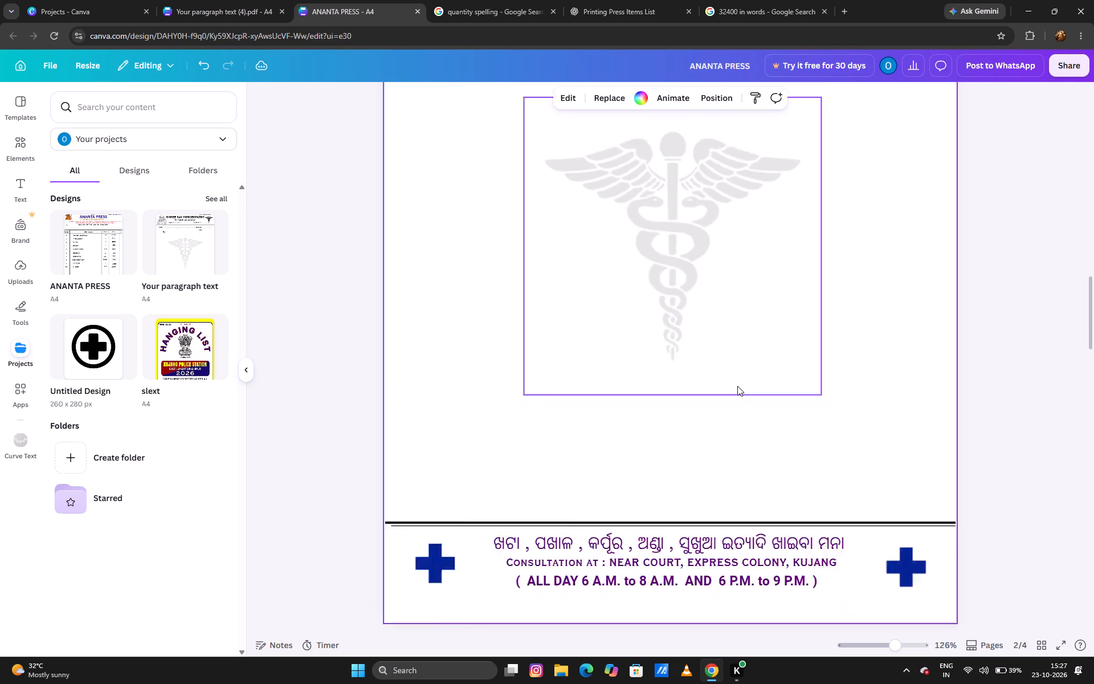
{"action": "scroll", "coordinate": [737, 386], "scroll_direction": "down", "scroll_amount": 3, "text": "ctrl"}
{"action": "scroll", "coordinate": [737, 386], "scroll_direction": "up", "scroll_amount": 5}
{"action": "scroll", "coordinate": [736, 389], "scroll_direction": "down", "scroll_amount": 2}
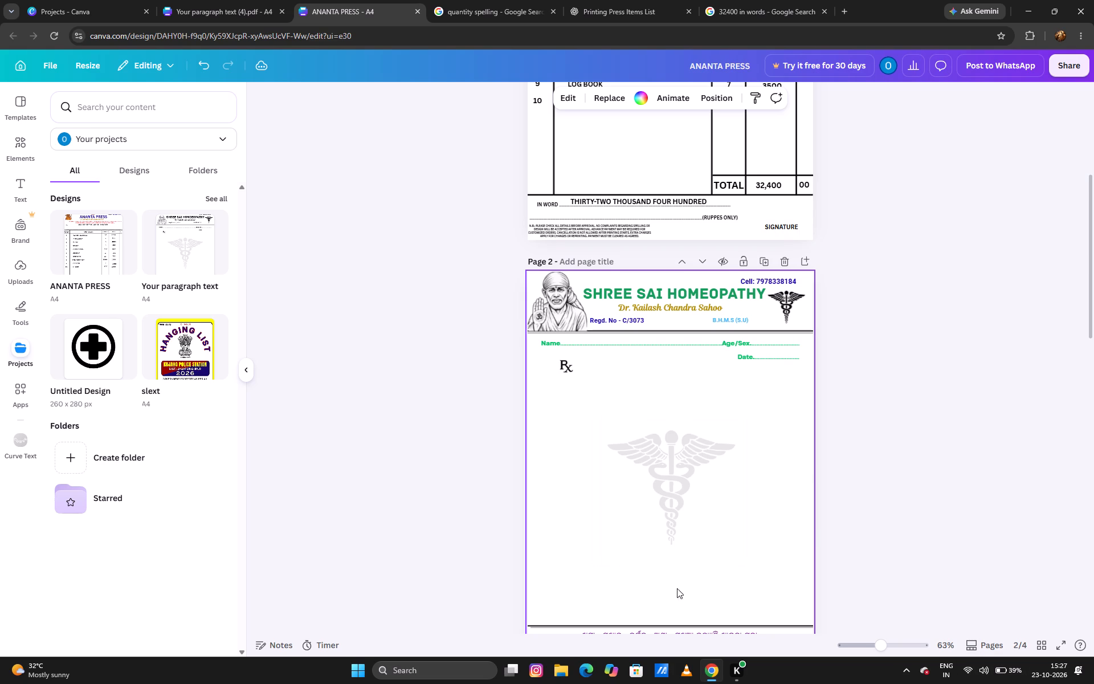